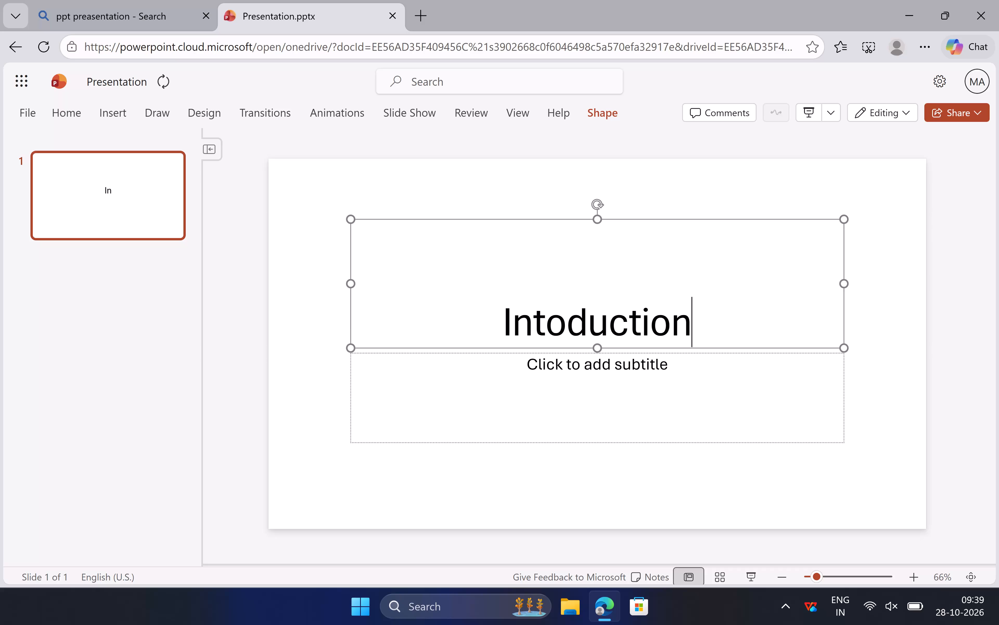
Enter the subtitle "Drama Club Event Hub" at font size 44 on the title slide.
left_click(594, 391)
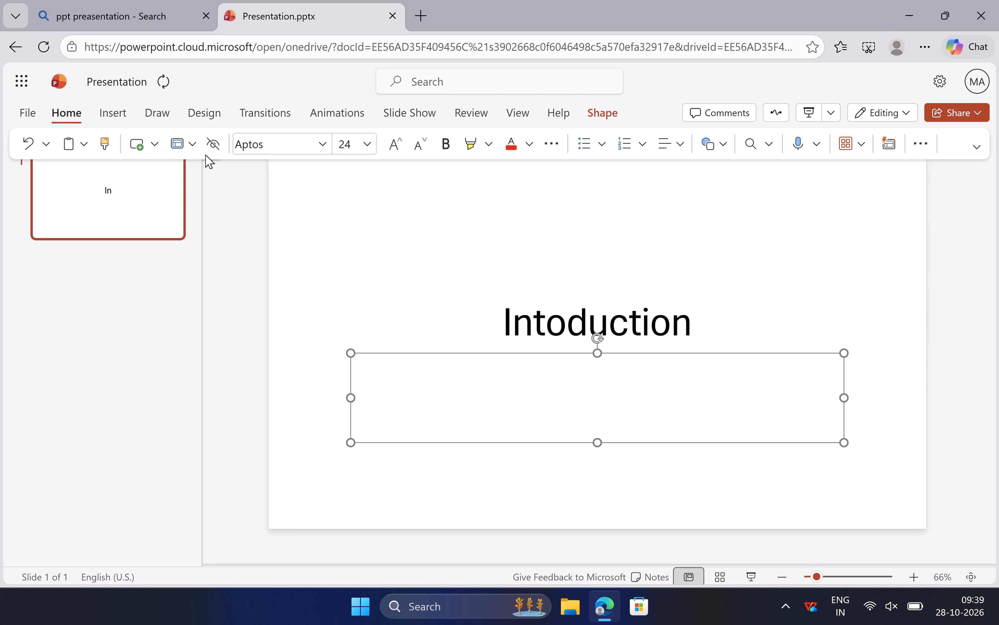
left_click(361, 147)
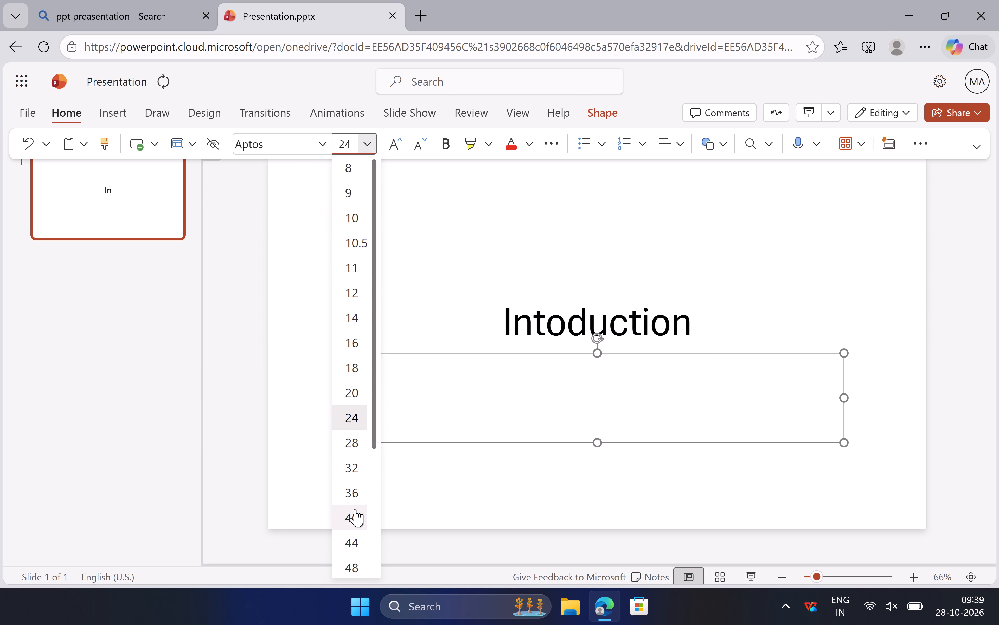
left_click(358, 534)
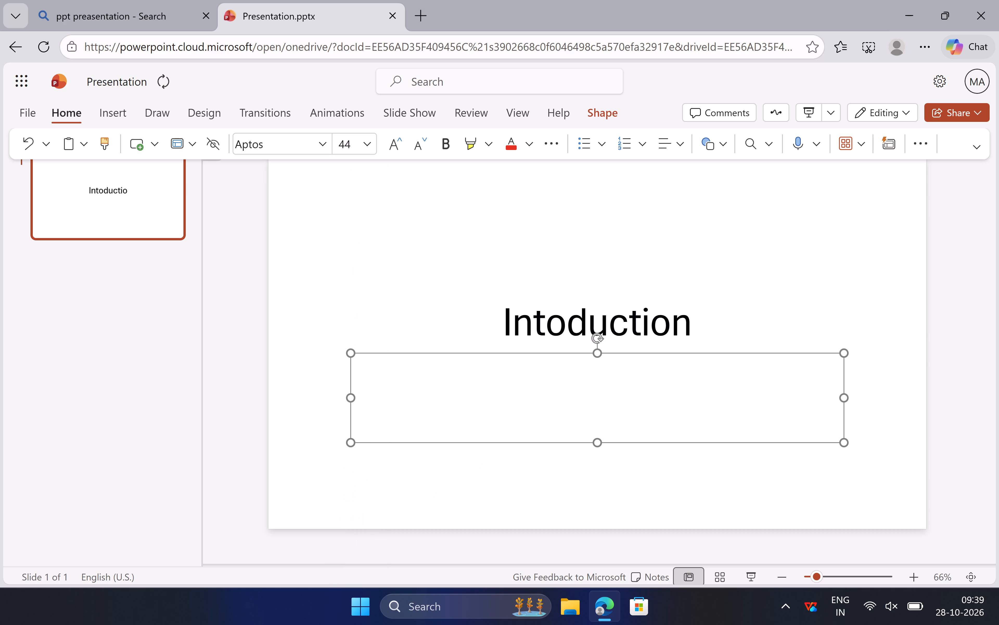
key("d")
type("ra")
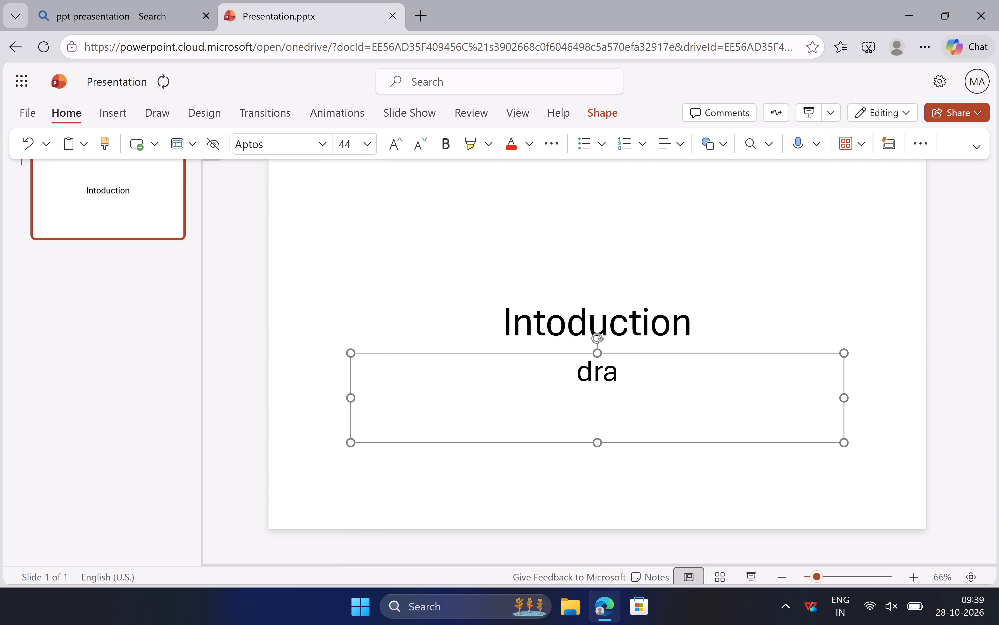
key("BackSpace")
key("BackSpace")
key("BackSpace")
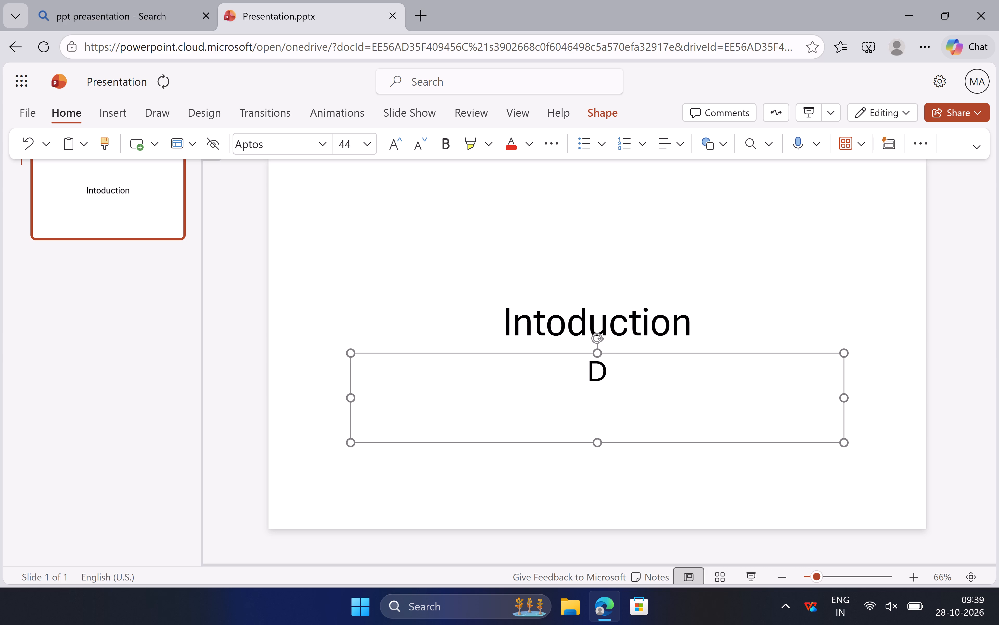
type("rama")
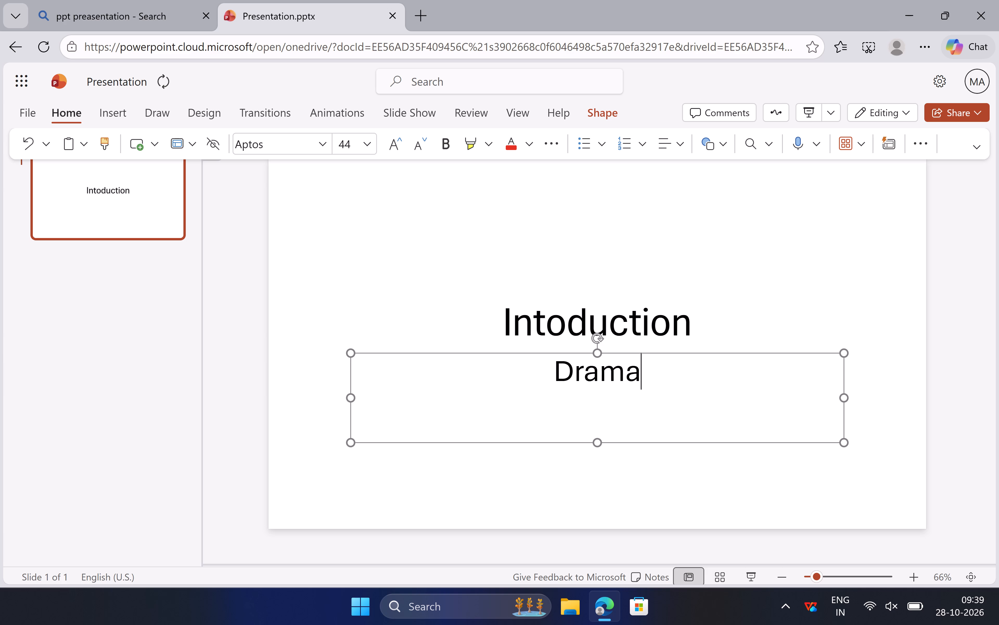
key("space")
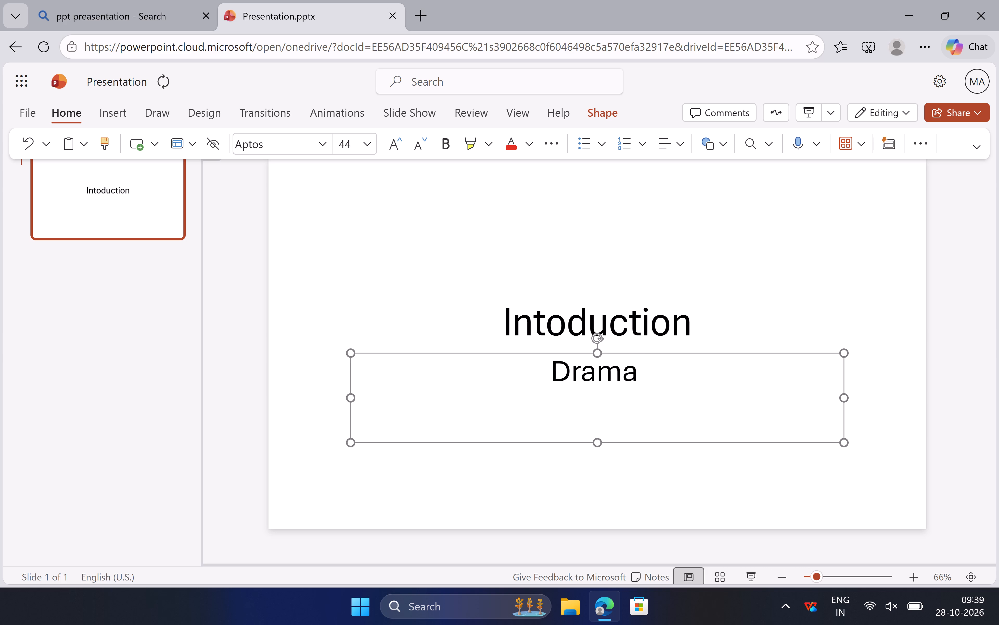
key("l")
type("ub")
key("space")
key("e")
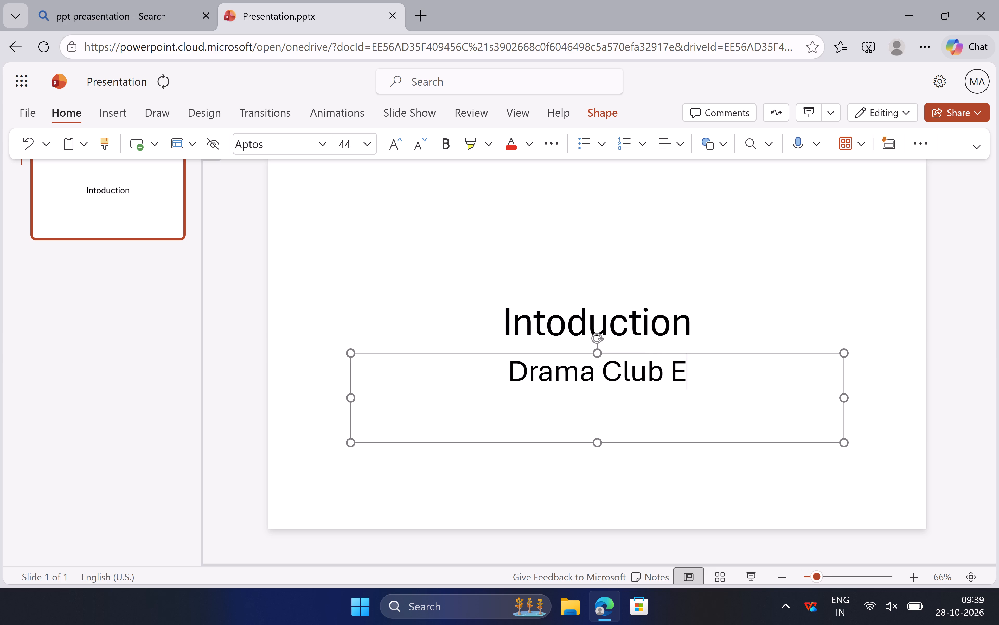
type("ve")
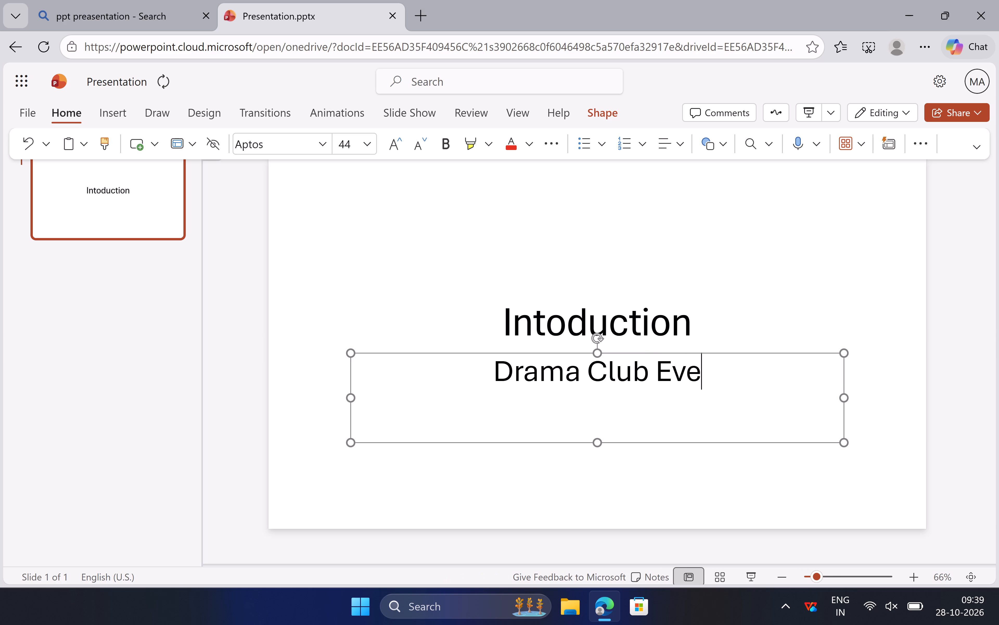
key("n")
type("t")
key("space")
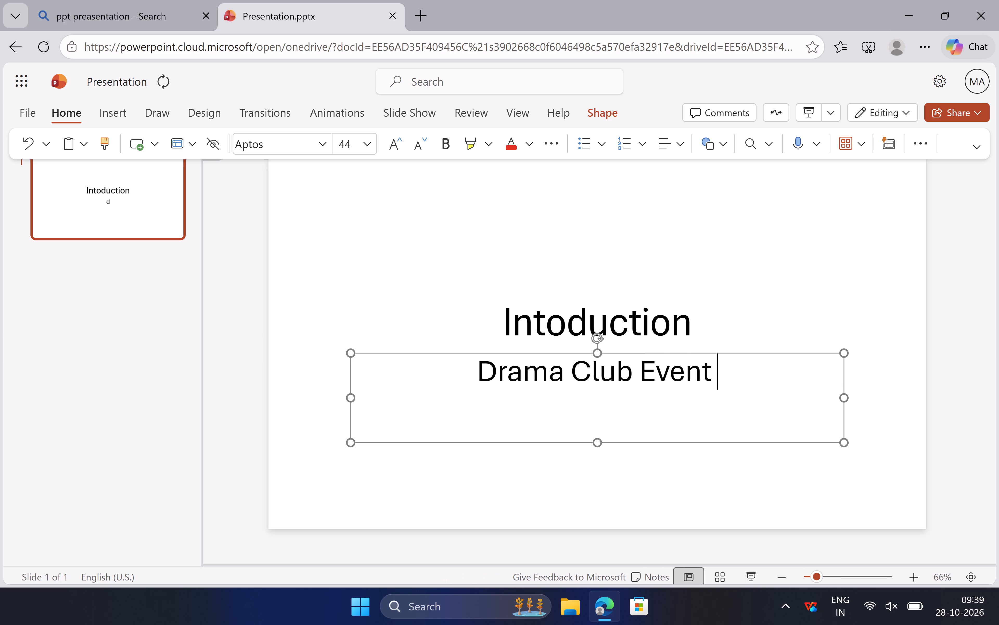
type("HU")
key("b")
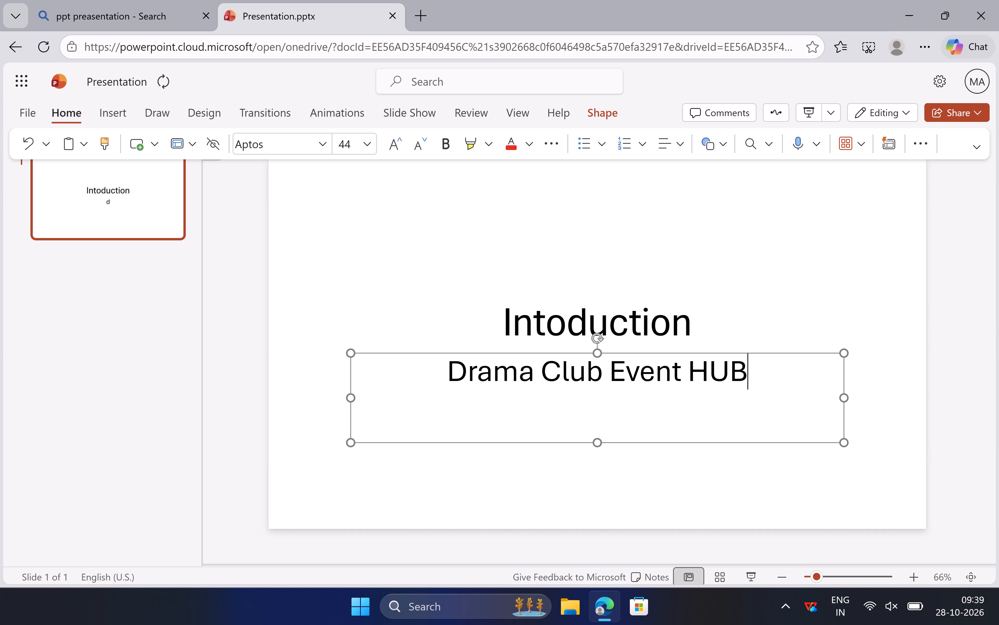
key("BackSpace")
key("BackSpace")
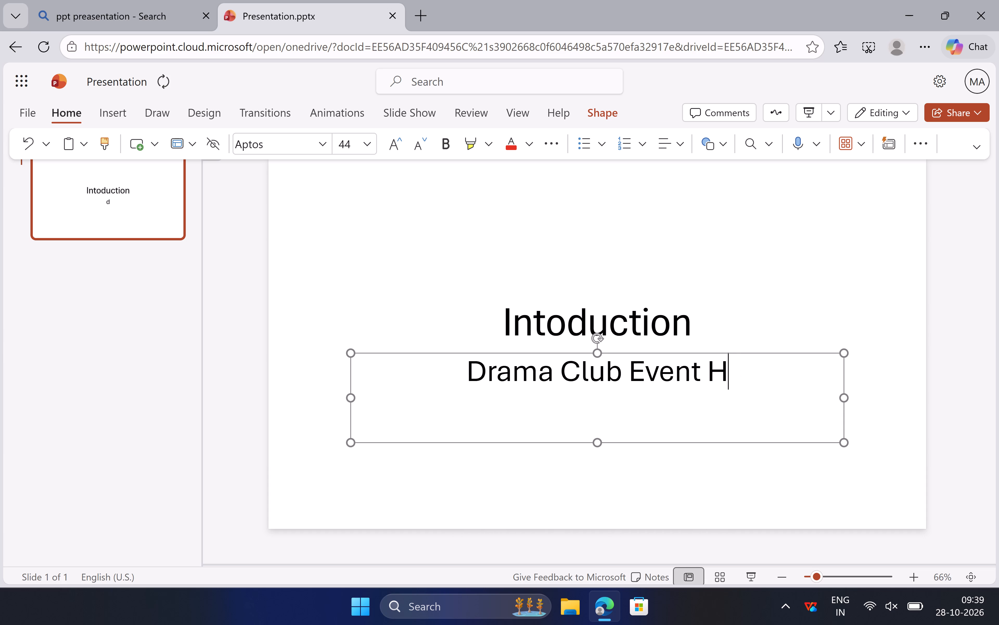
type("ub")
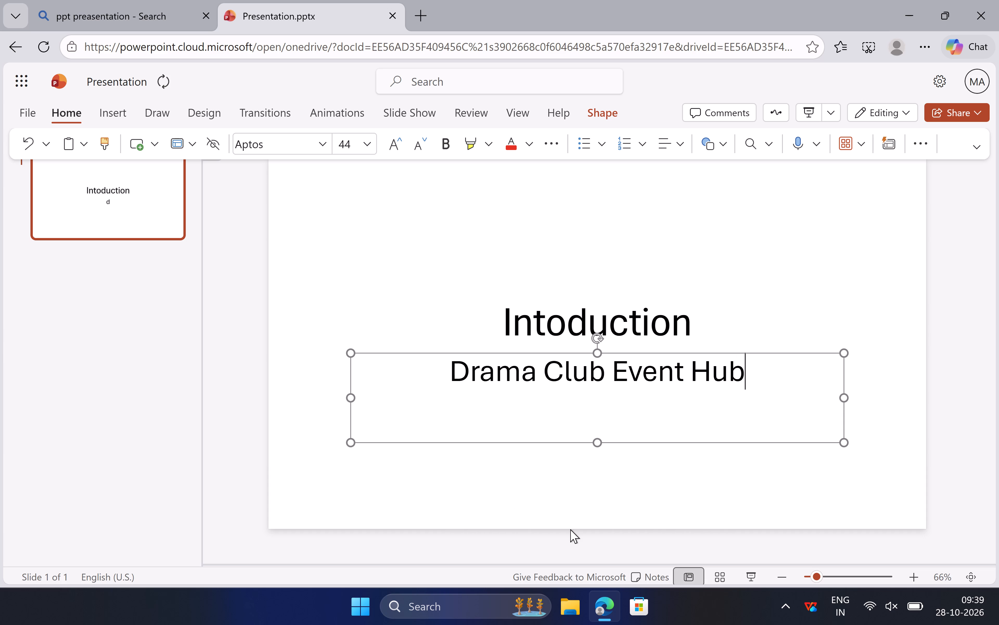
Open the WhatsApp desktop app.
left_click(476, 610)
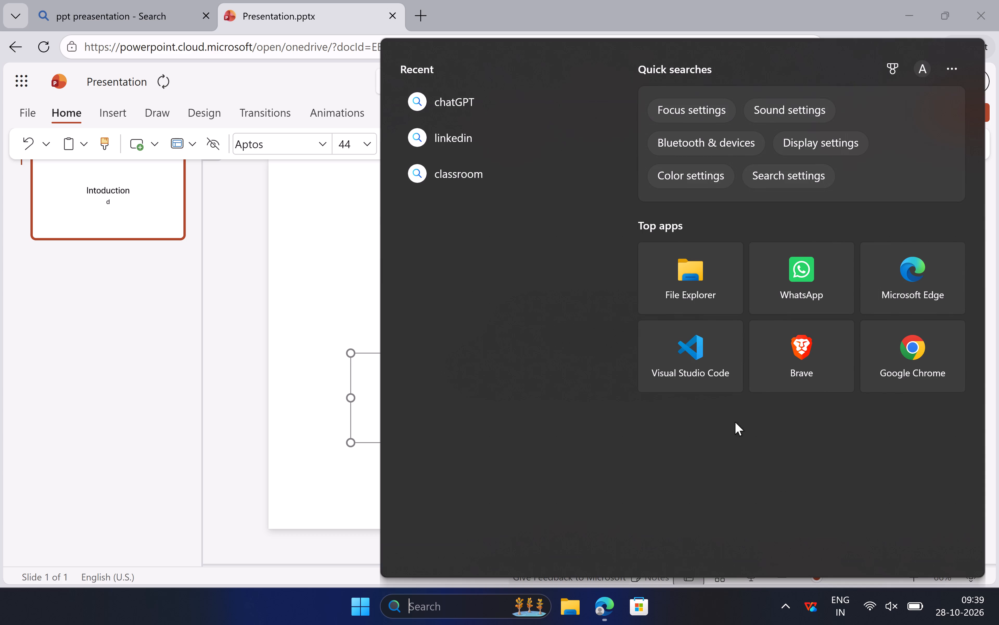
left_click(797, 284)
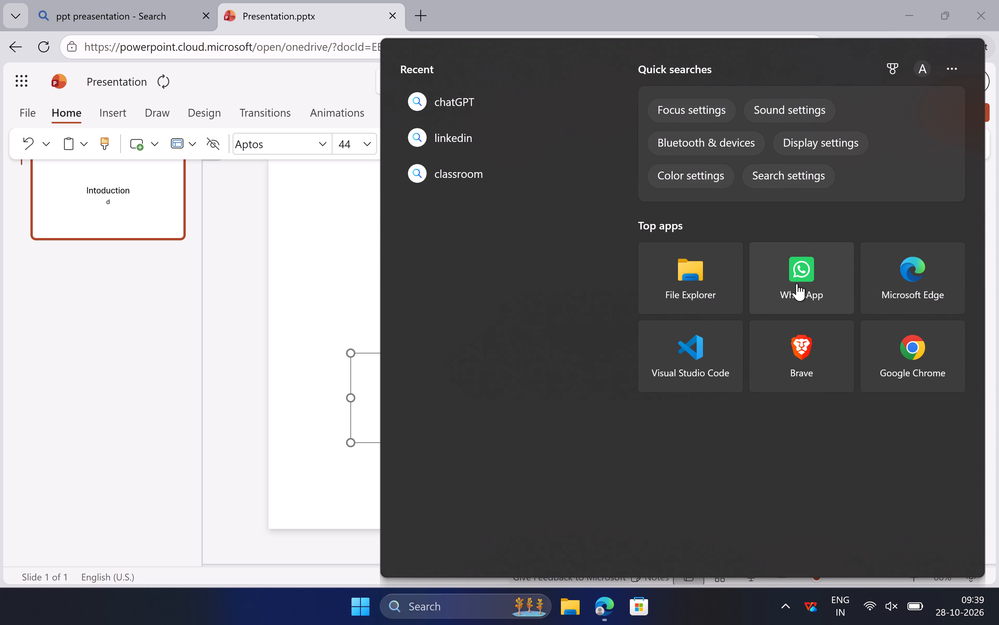
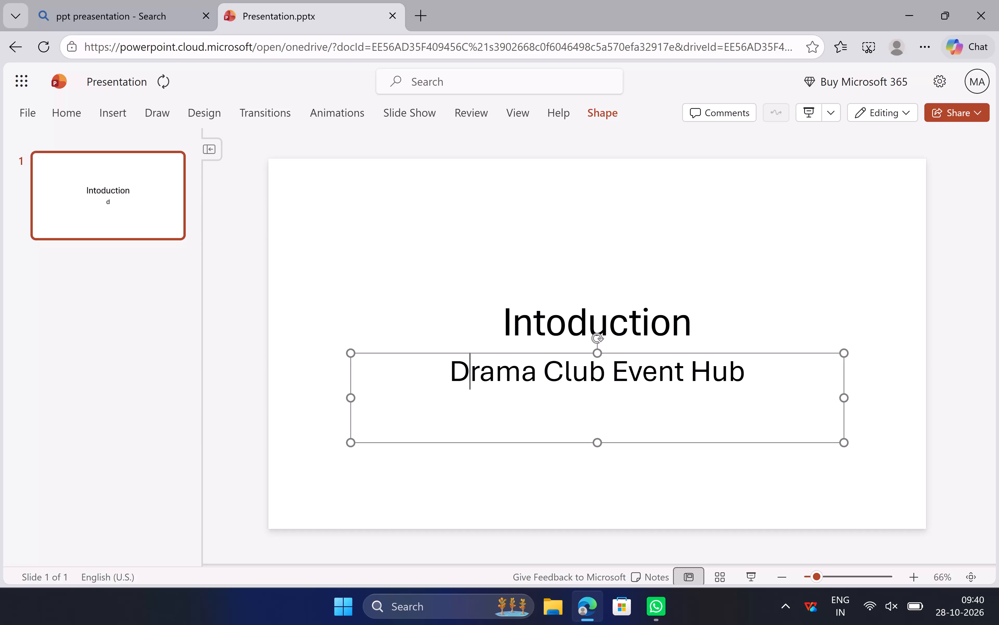
Add a second line beginning with "Preasent" below "Drama Club Event Hub" in the title slide's subtitle.
left_click(765, 378)
key("Return")
key("p")
key("BackSpace")
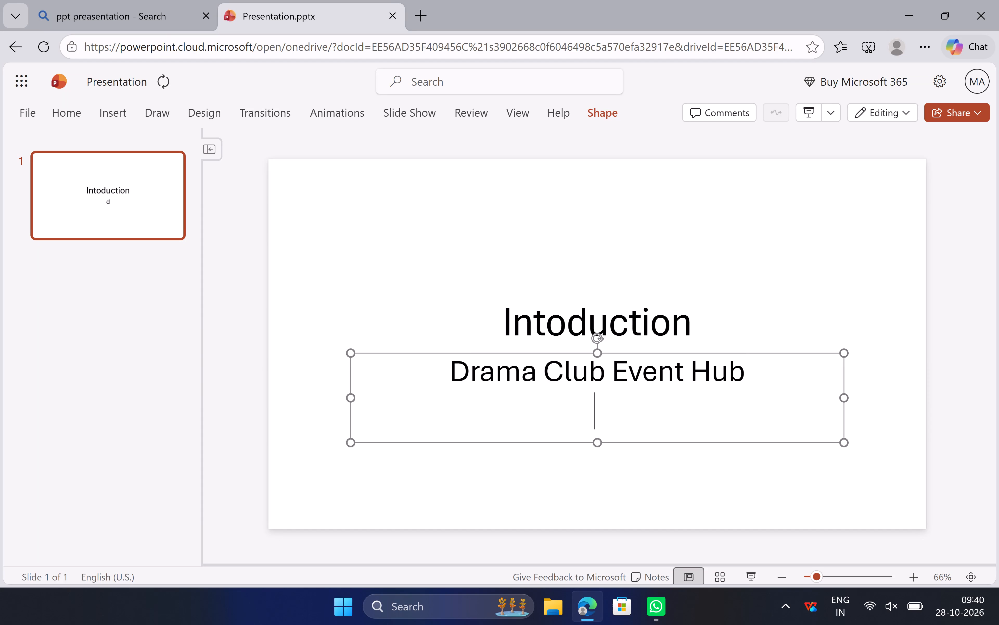
key("shift+p")
type("reasent")
key("space")
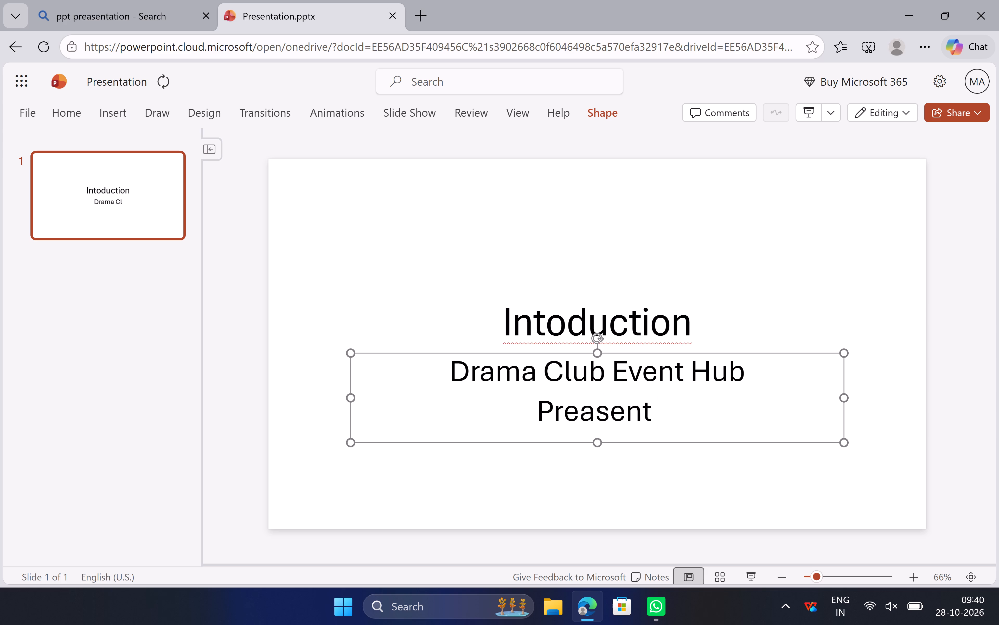
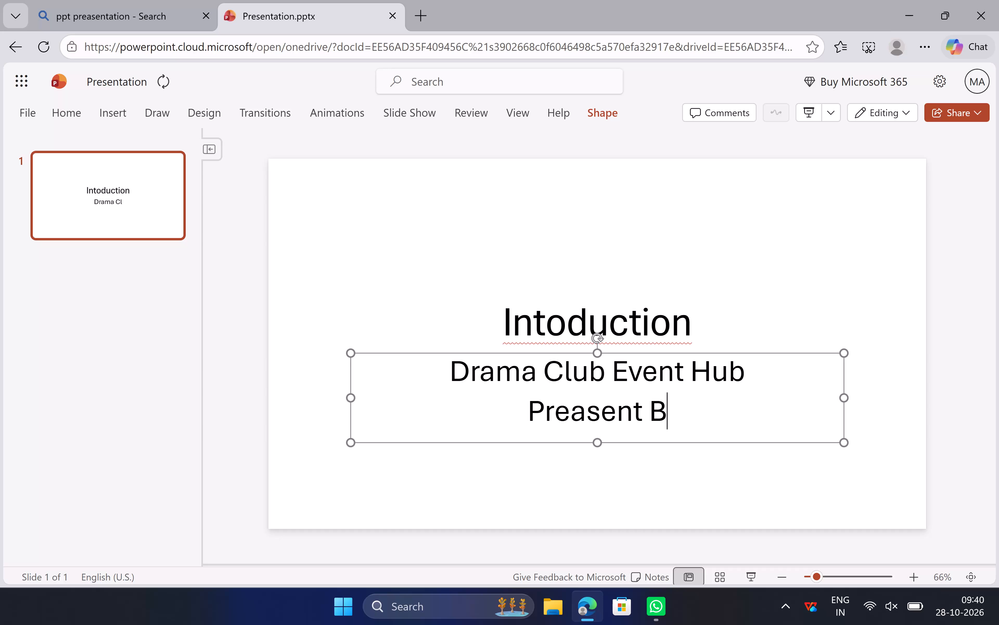
Complete the subtitle's second line as "Preasent By:" followed by the presenter's name, and add an empty line below it.
key("shift+colon")
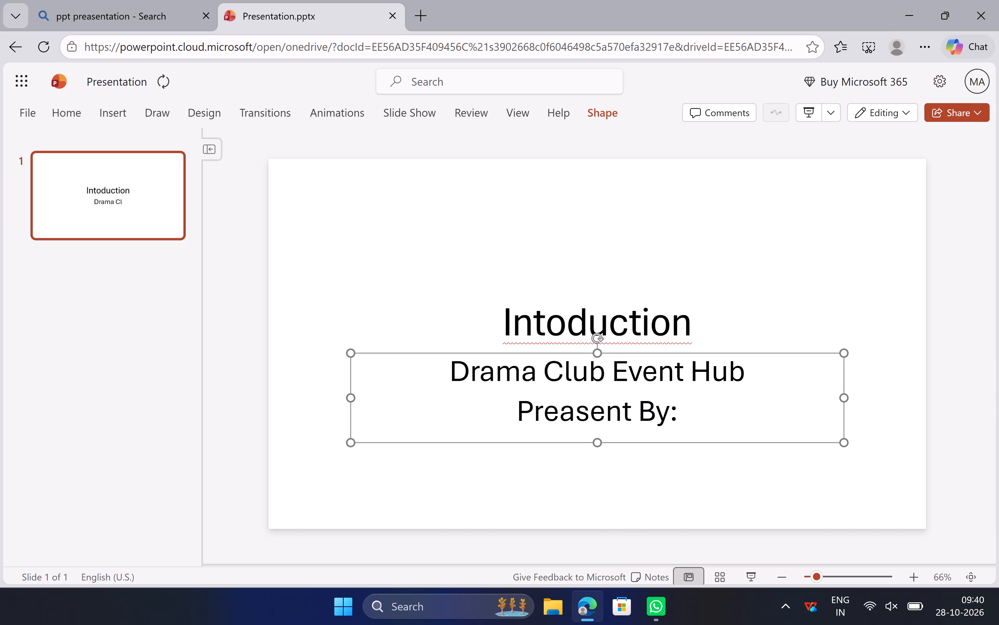
key("space")
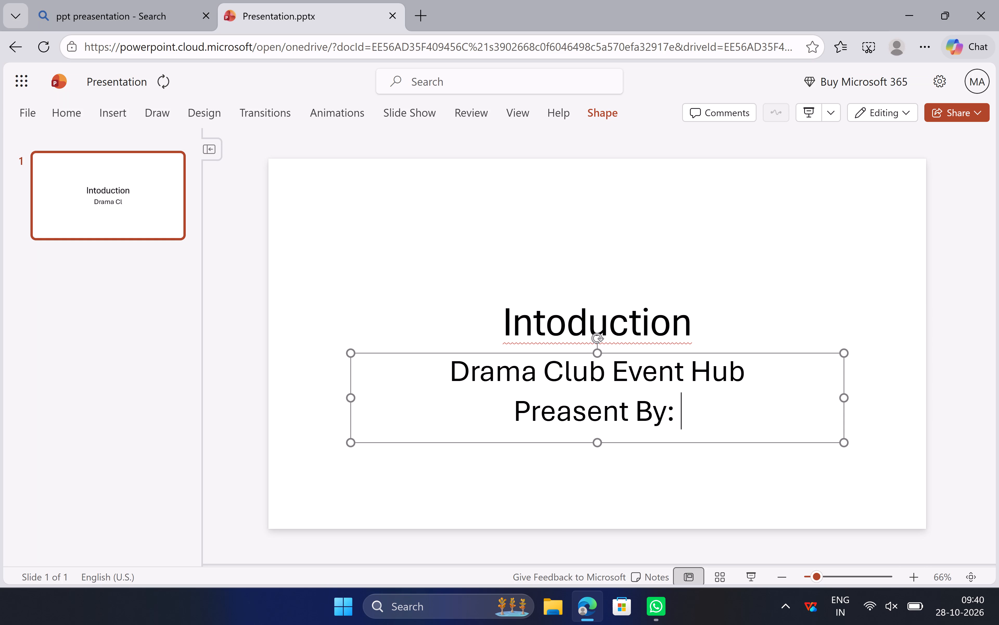
key("shift+m")
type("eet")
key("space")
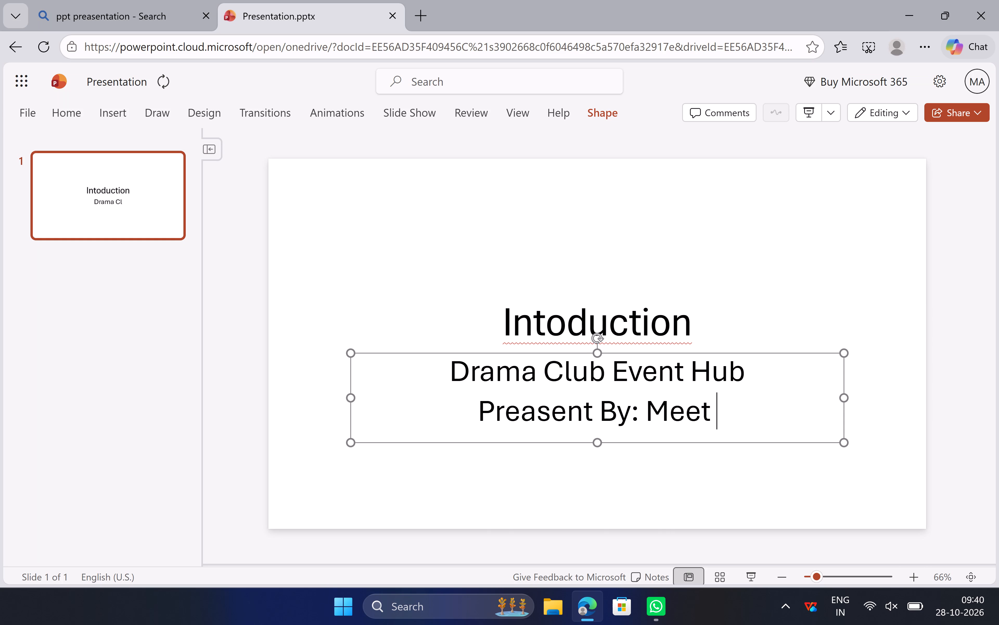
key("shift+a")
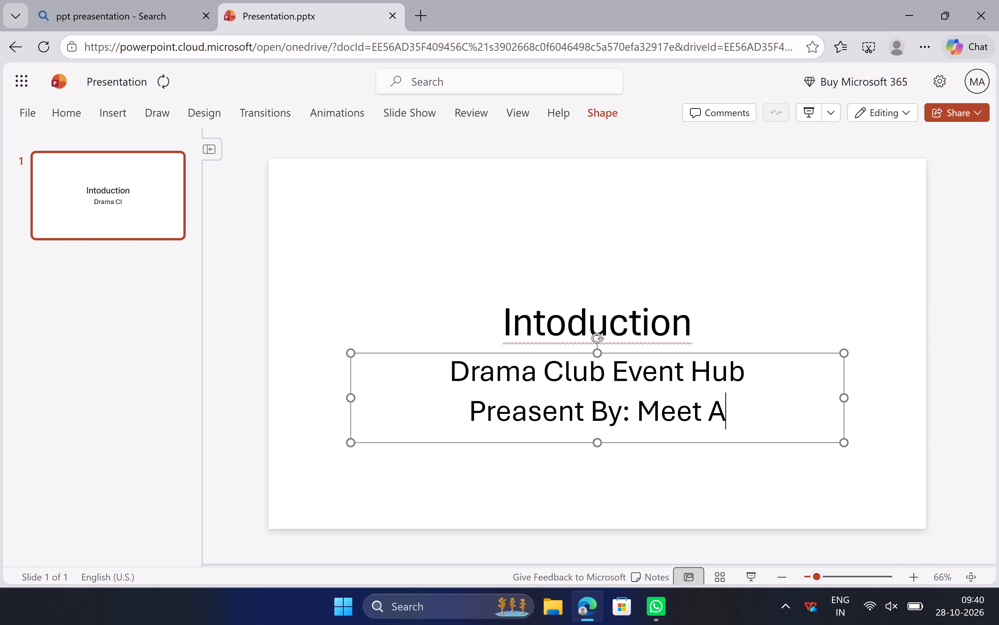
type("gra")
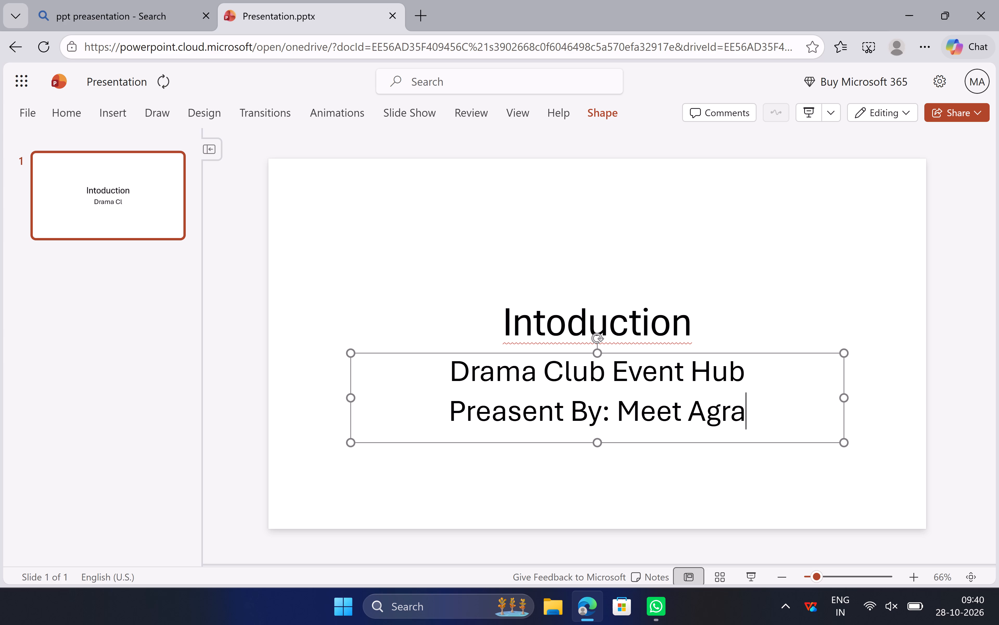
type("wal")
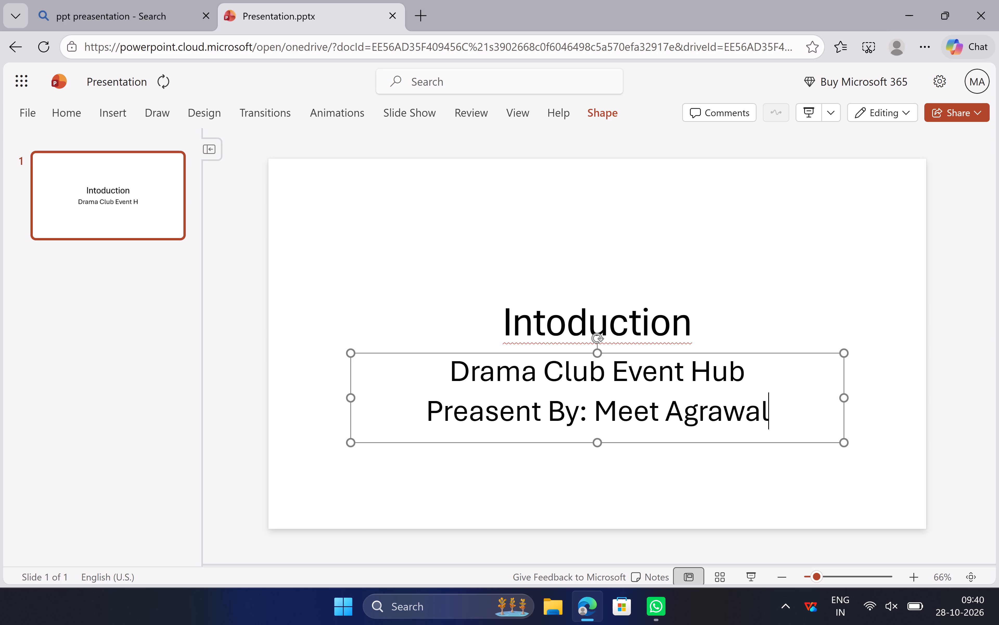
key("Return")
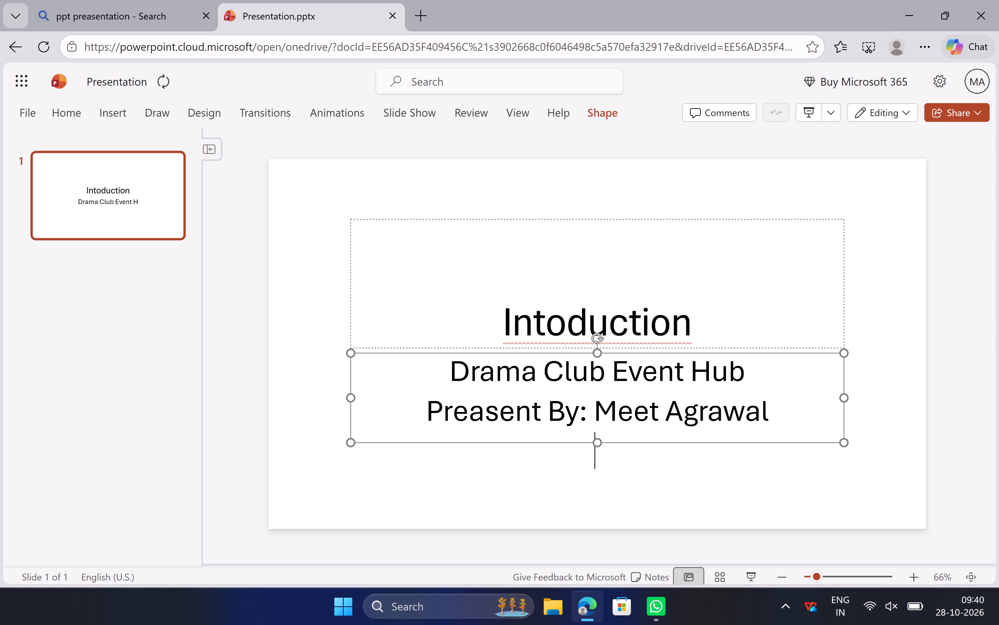
Enlarge the subtitle text box downward until its lower edge sits just above the bottom of the slide.
left_click_drag(598, 446, 607, 468)
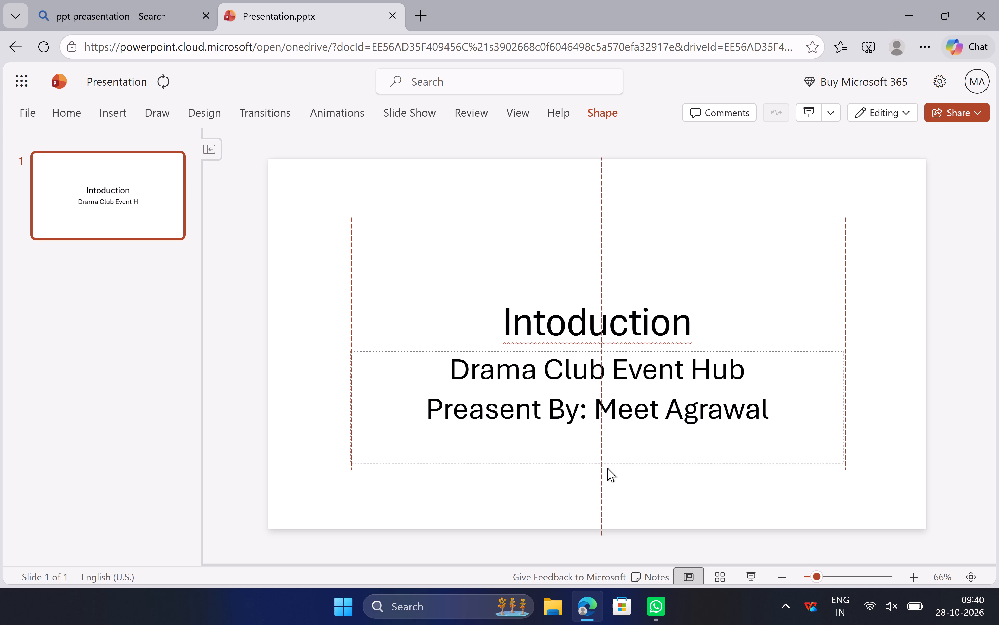
left_click_drag(607, 468, 619, 503)
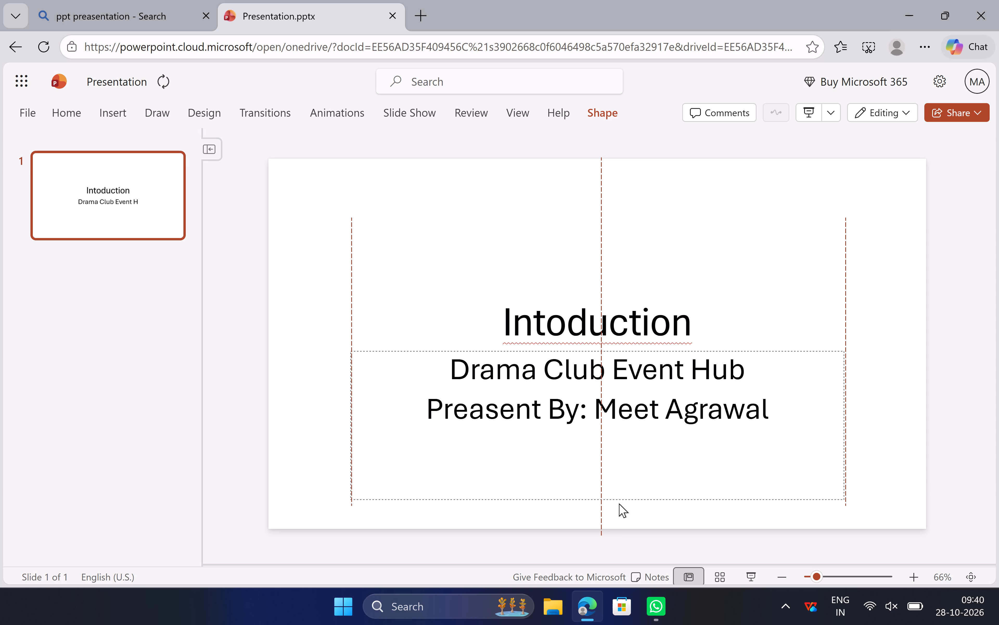
left_click_drag(619, 503, 614, 516)
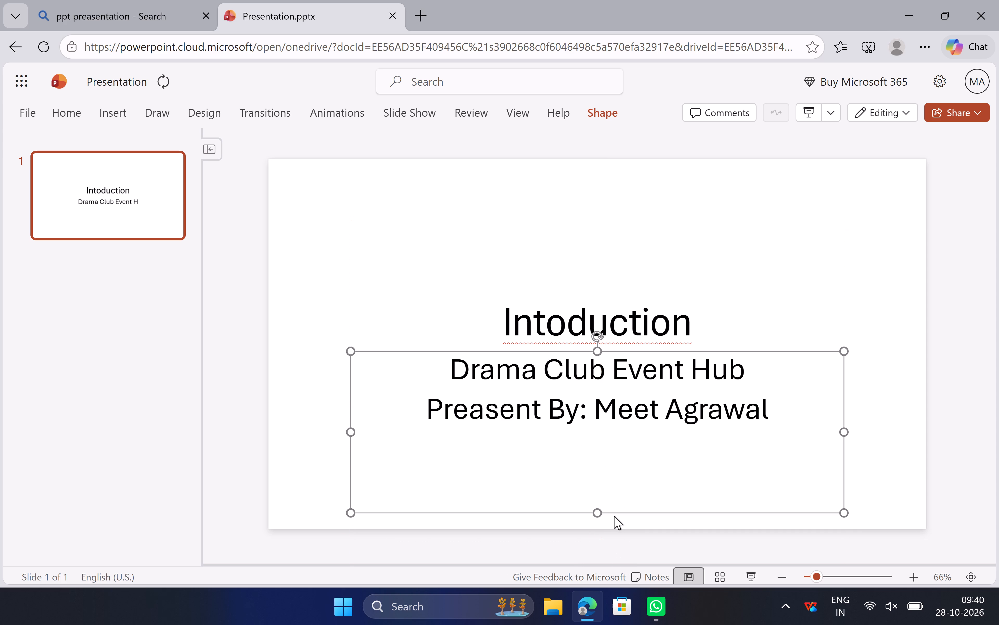
left_click(495, 447)
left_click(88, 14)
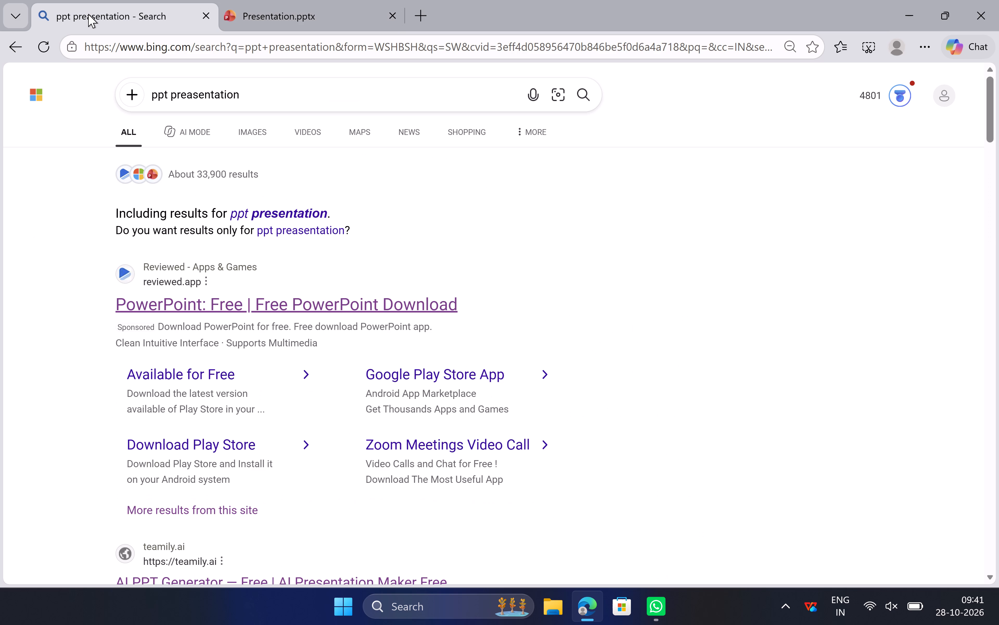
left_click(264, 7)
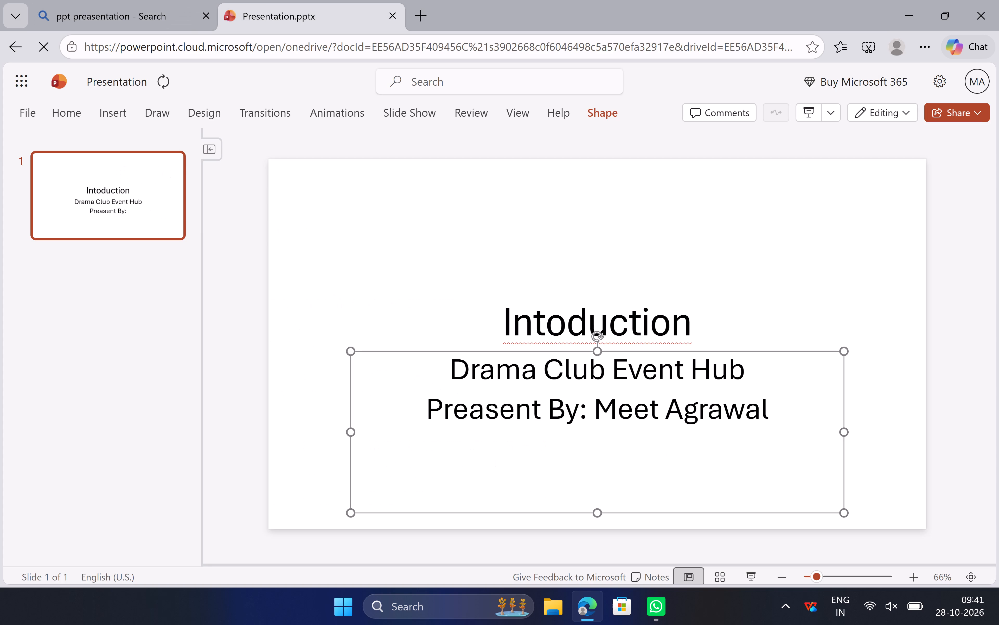
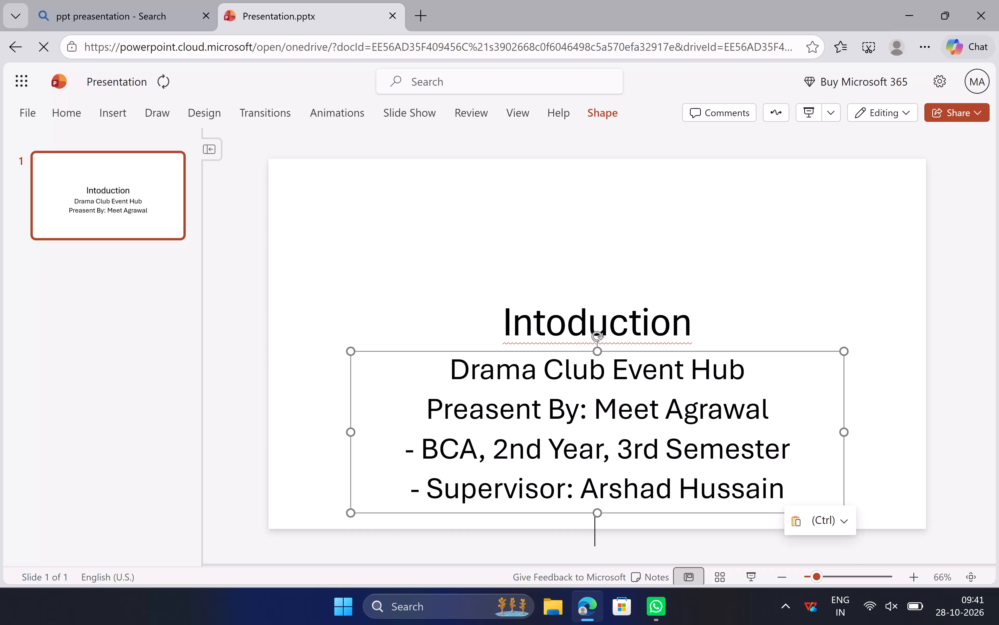
Remove the leading hyphens from the "BCA, 2nd Year, 3rd Semester" and "Supervisor" lines of the subtitle.
left_click(416, 449)
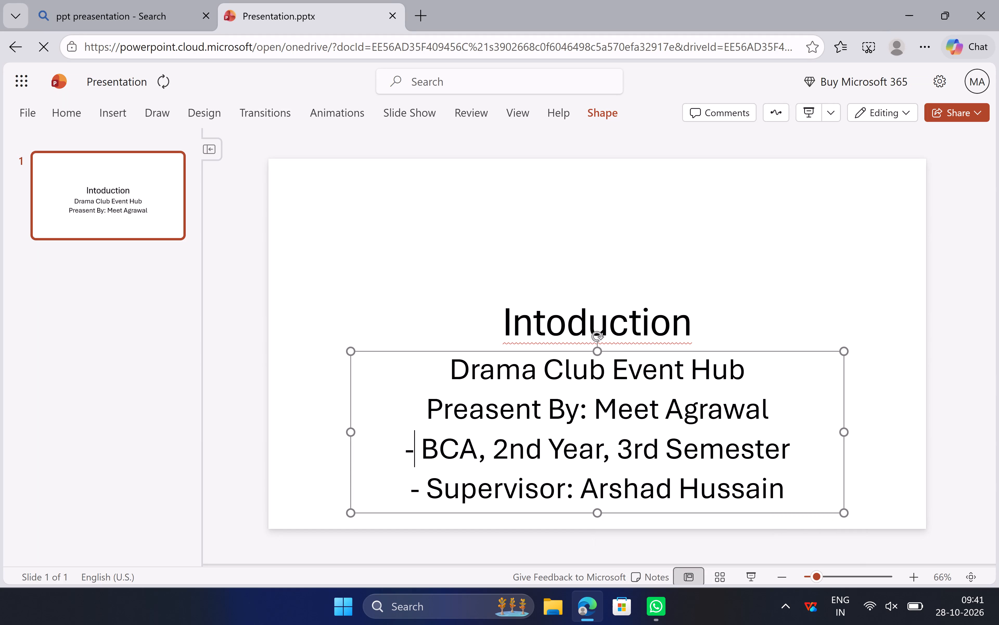
key("BackSpace")
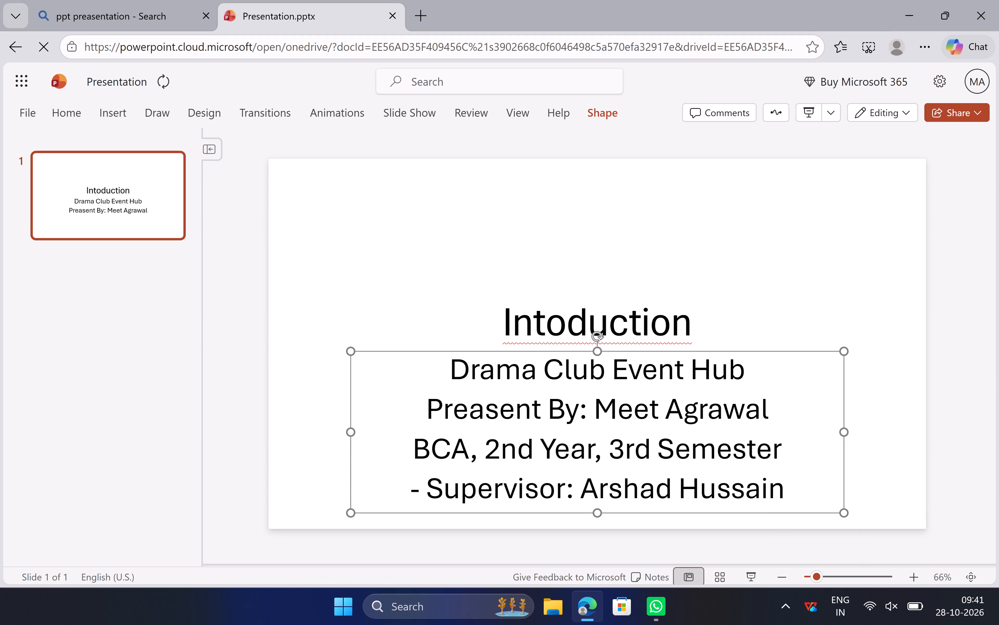
left_click(422, 492)
key("BackSpace")
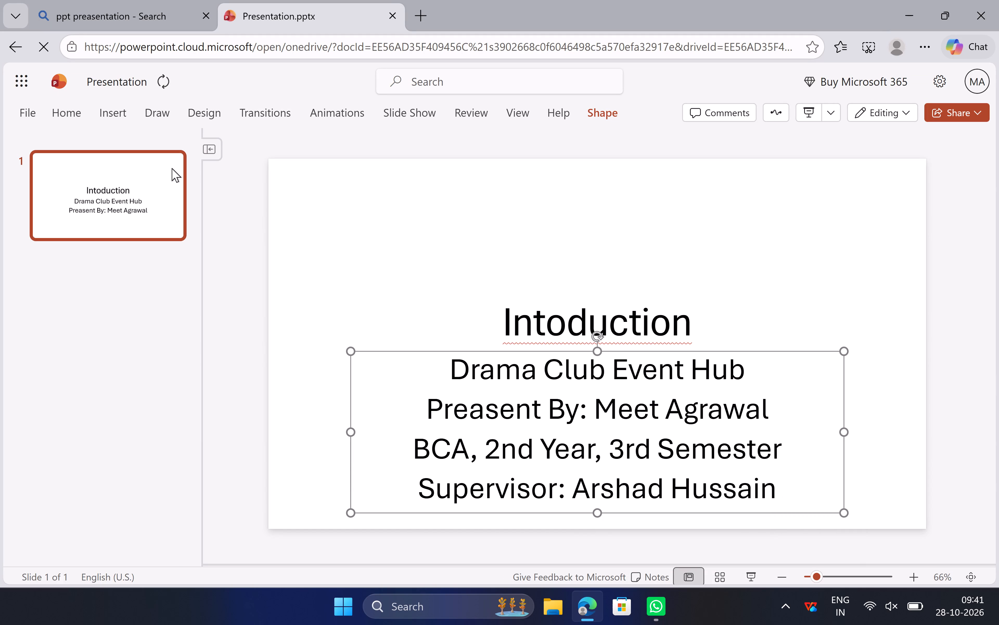
Add a new title-and-content slide after the title slide.
left_click(34, 118)
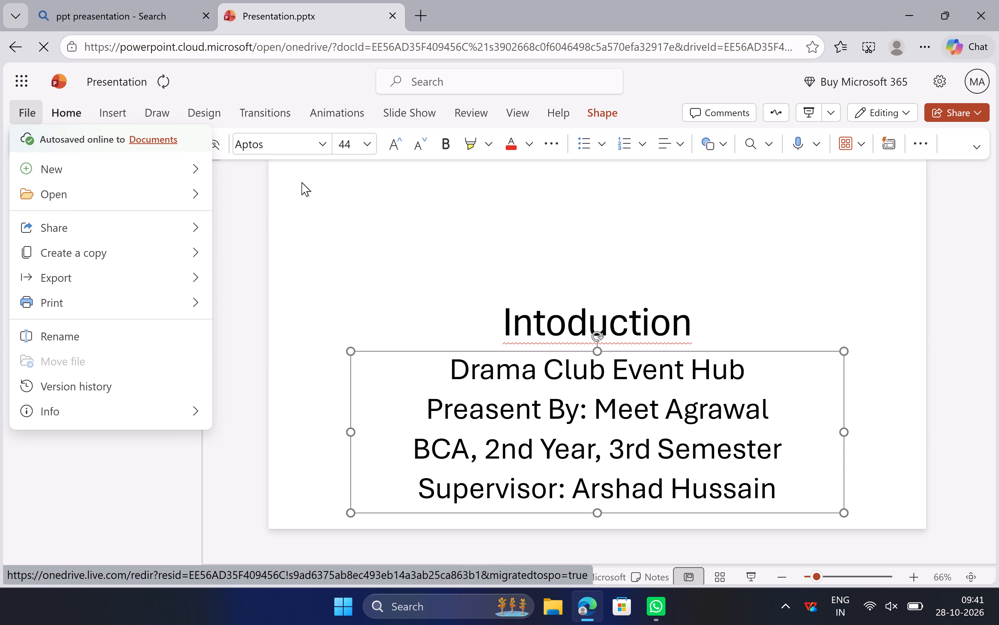
left_click(319, 227)
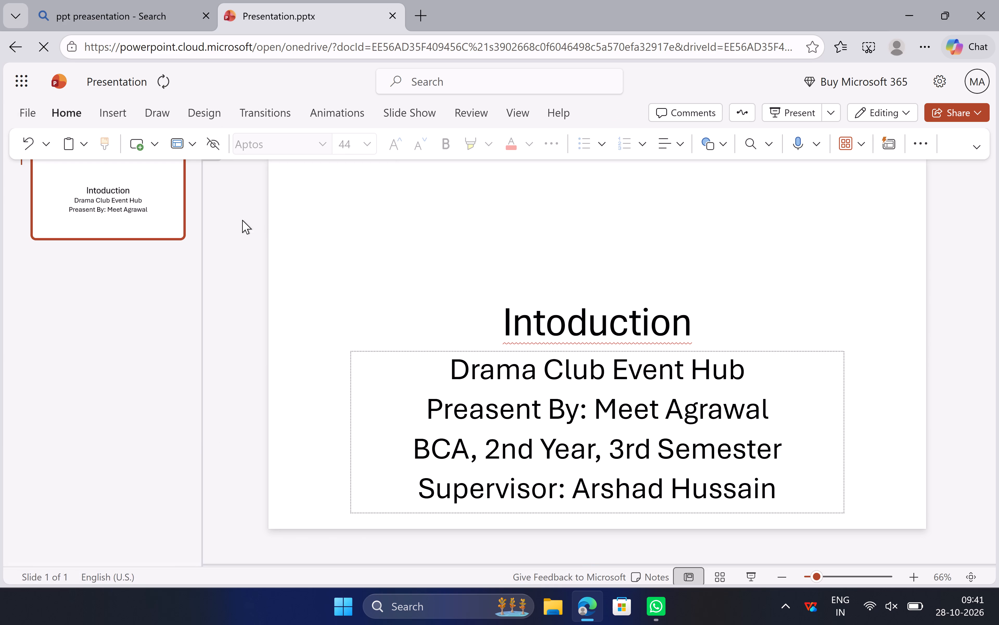
left_click(141, 143)
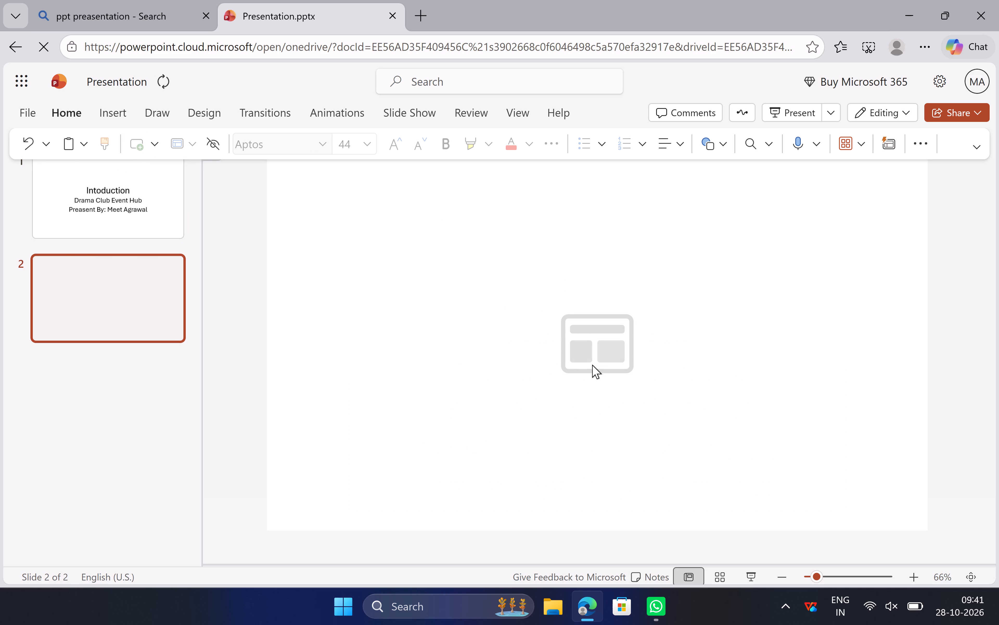
left_click(593, 364)
left_click(594, 353)
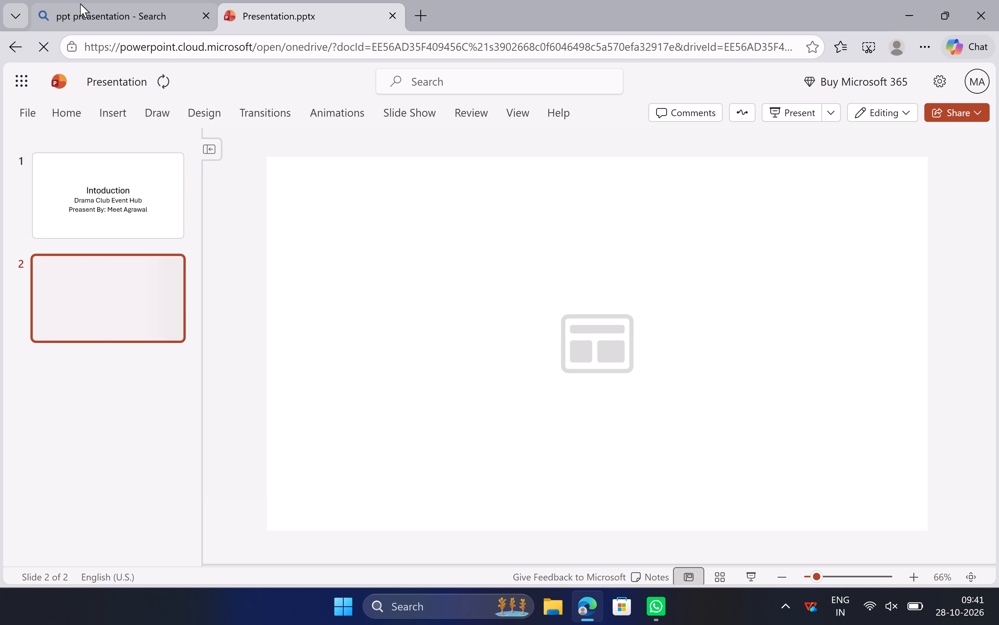
left_click(602, 356)
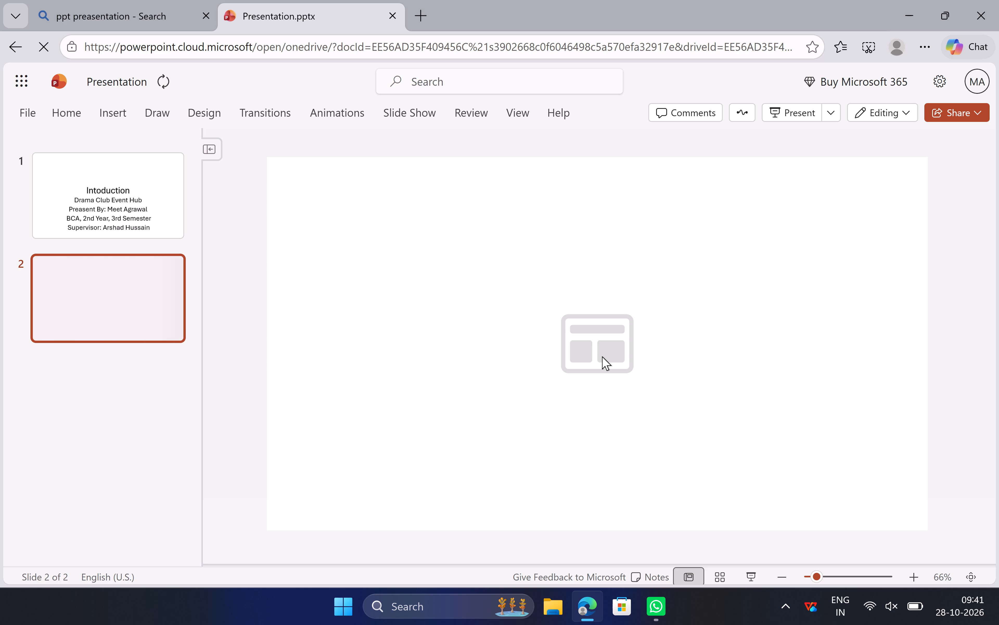
left_click(609, 342)
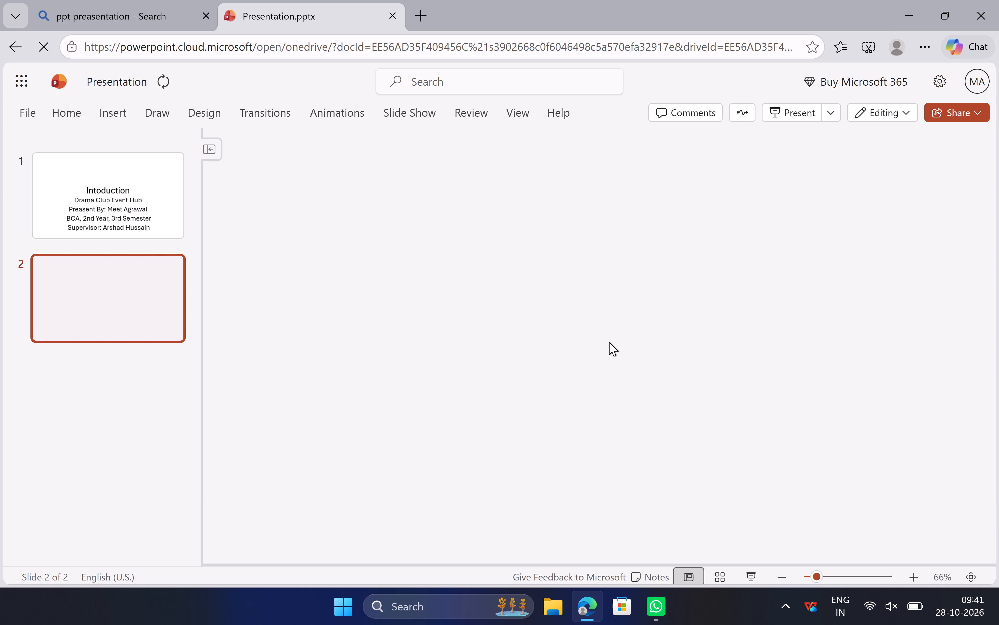
Start editing the empty title placeholder on slide 2.
left_click(538, 210)
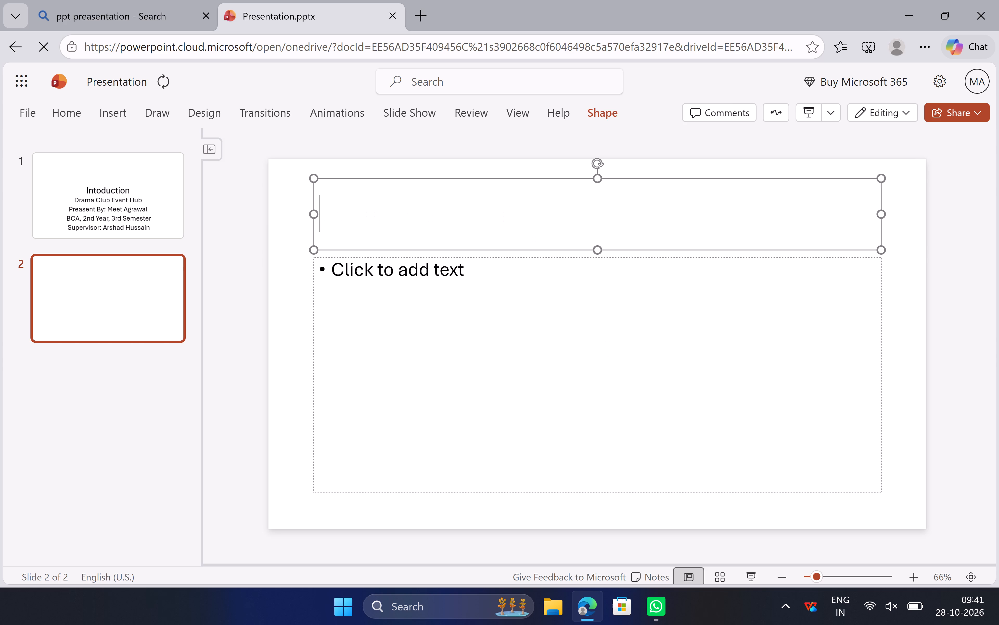
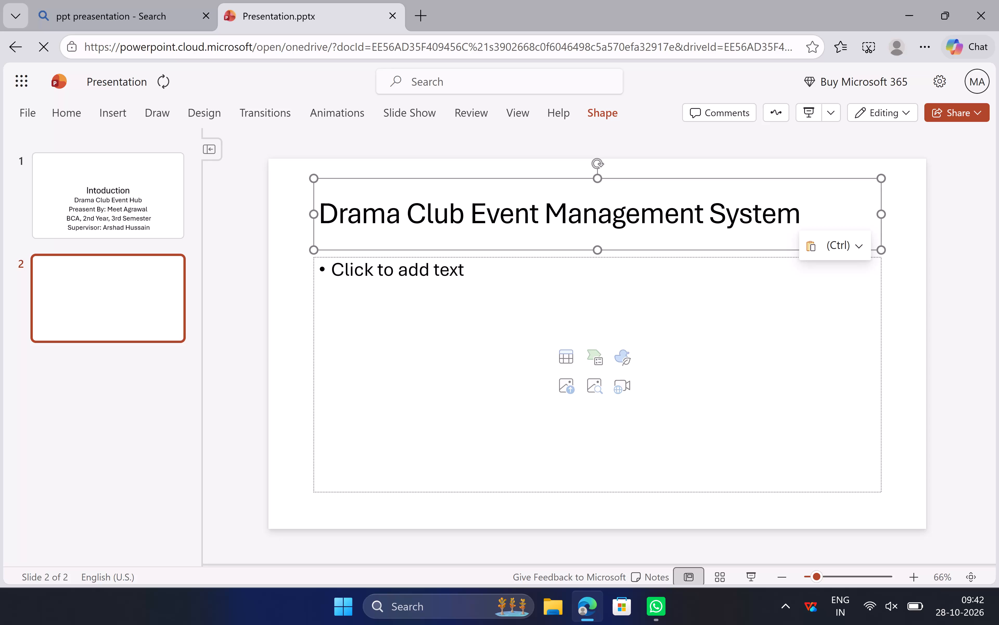
Set the font size to 48 in the empty body text placeholder of slide 2.
left_click(534, 285)
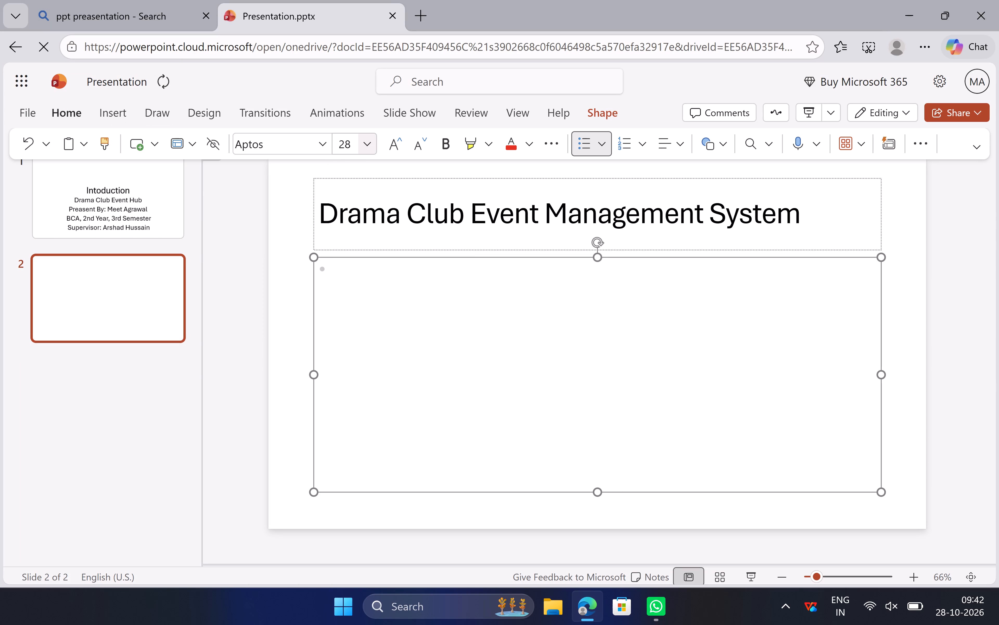
left_click(360, 145)
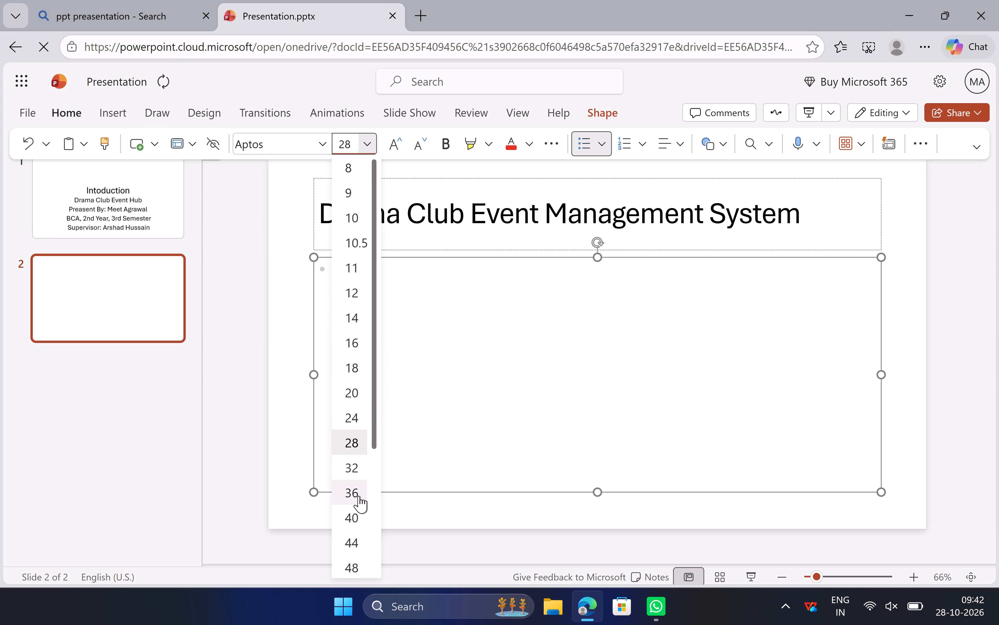
left_click(353, 570)
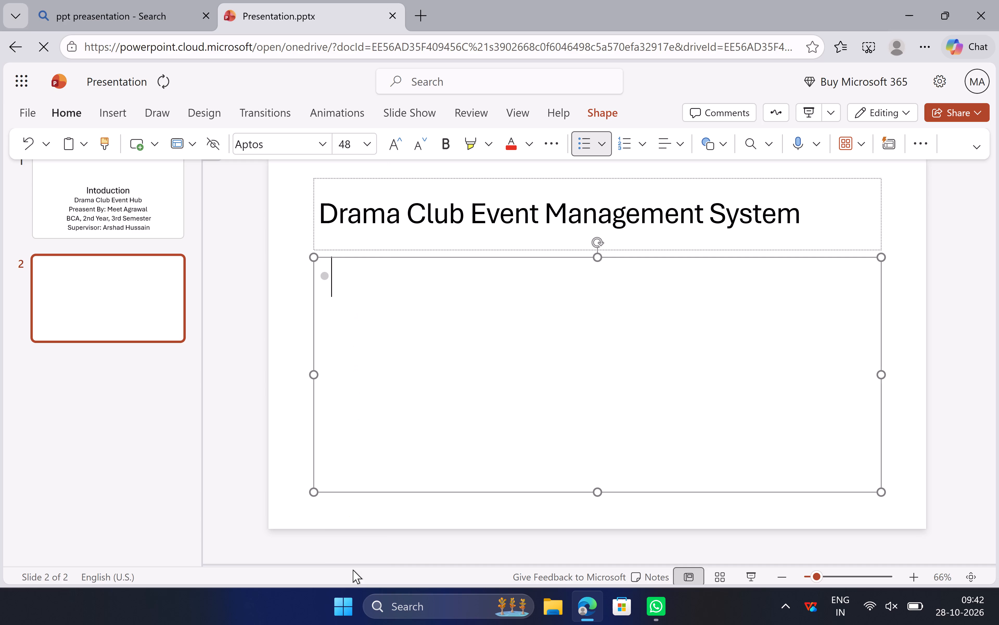
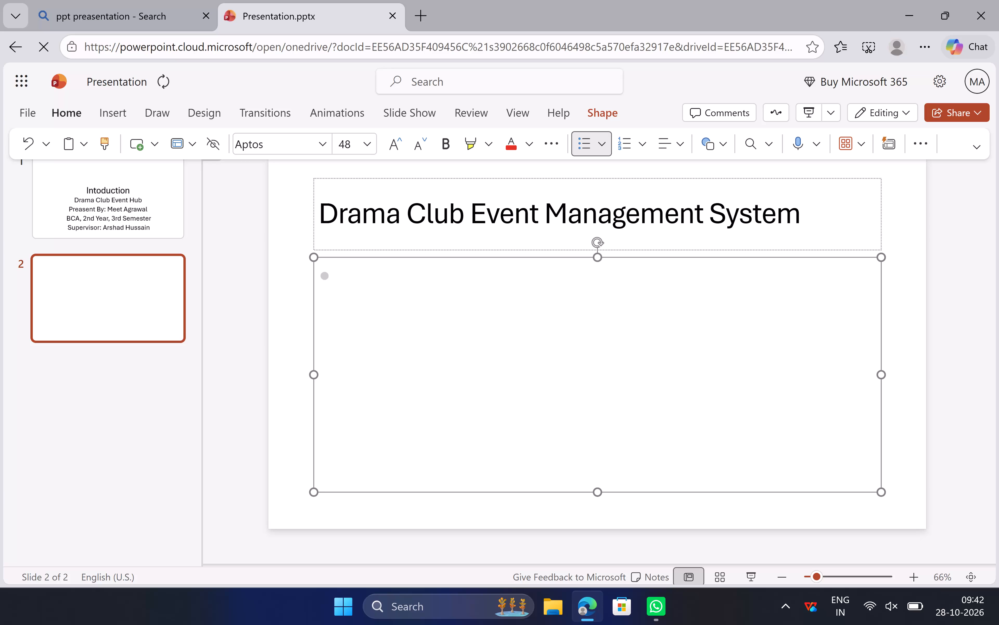
Paste the four copied points, from "Centralized platform for drama club activities" to the "Vision" line, into slide 2's content placeholder.
key("ctrl+v")
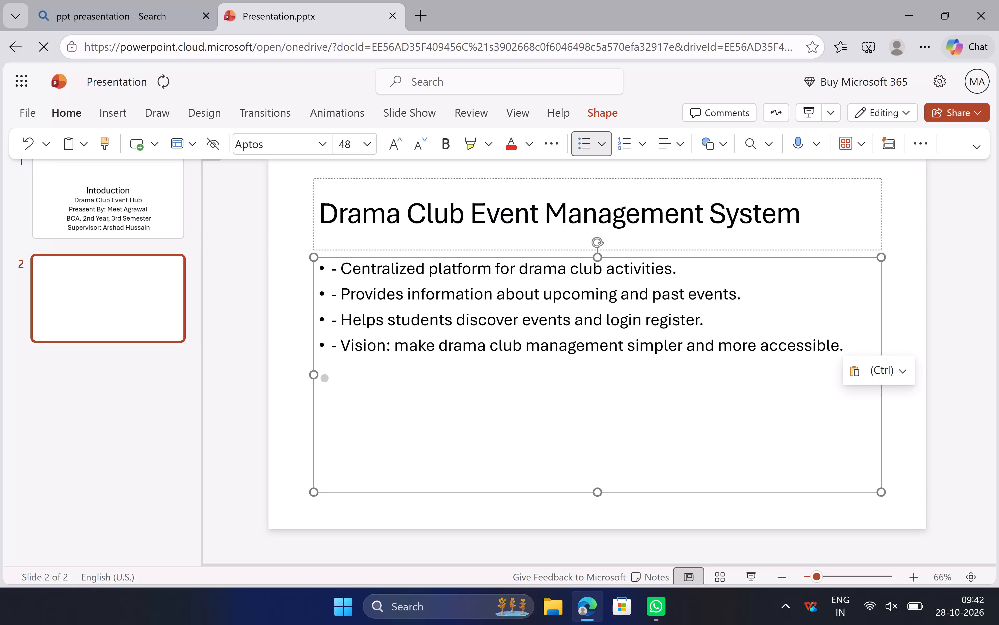
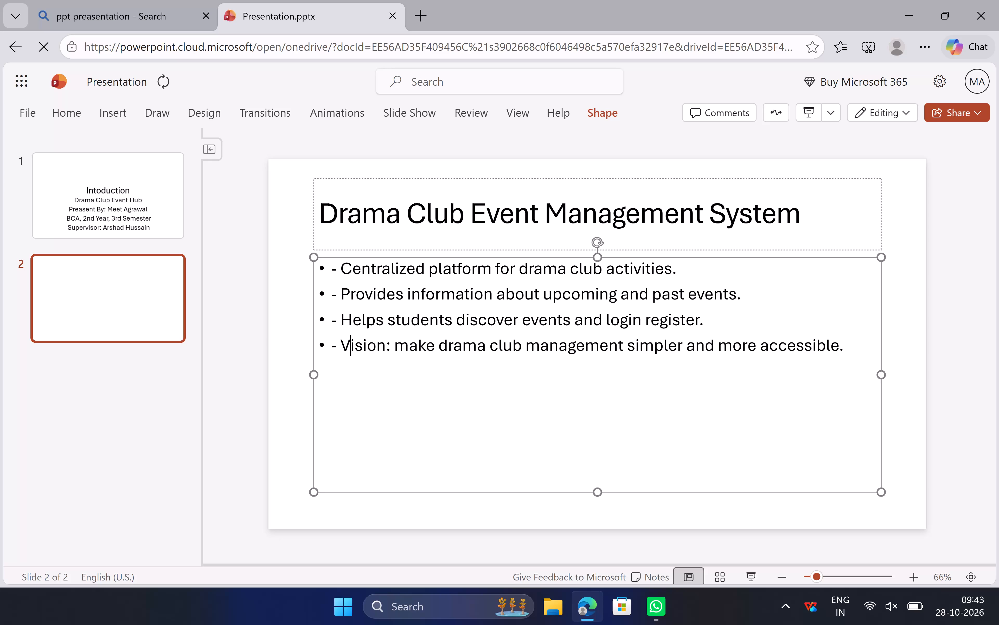
Change the word "Vision" to "Verision" at the start of slide 2's fourth bullet.
key("e")
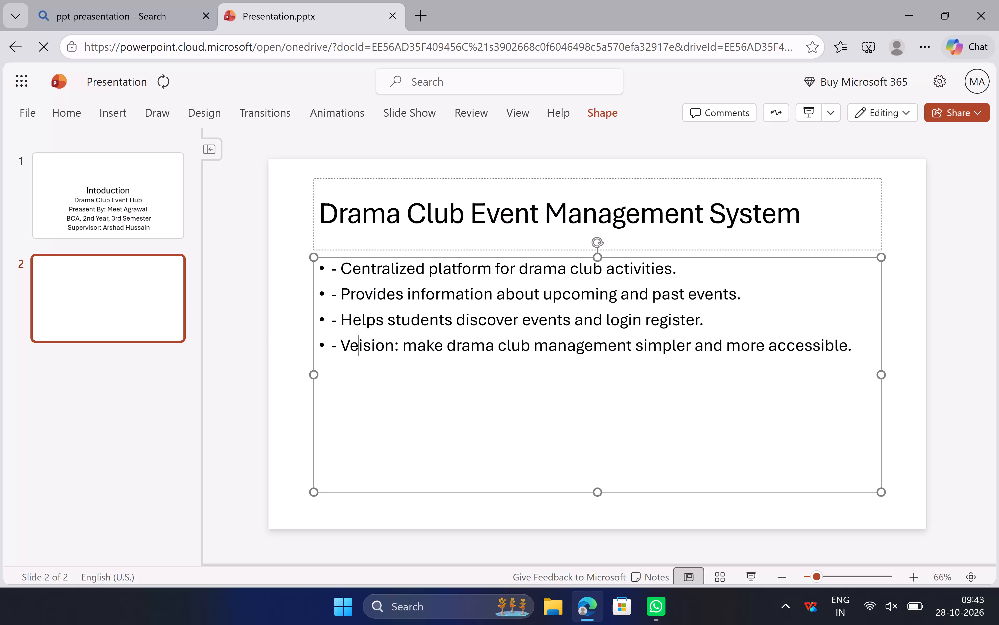
key("BackSpace")
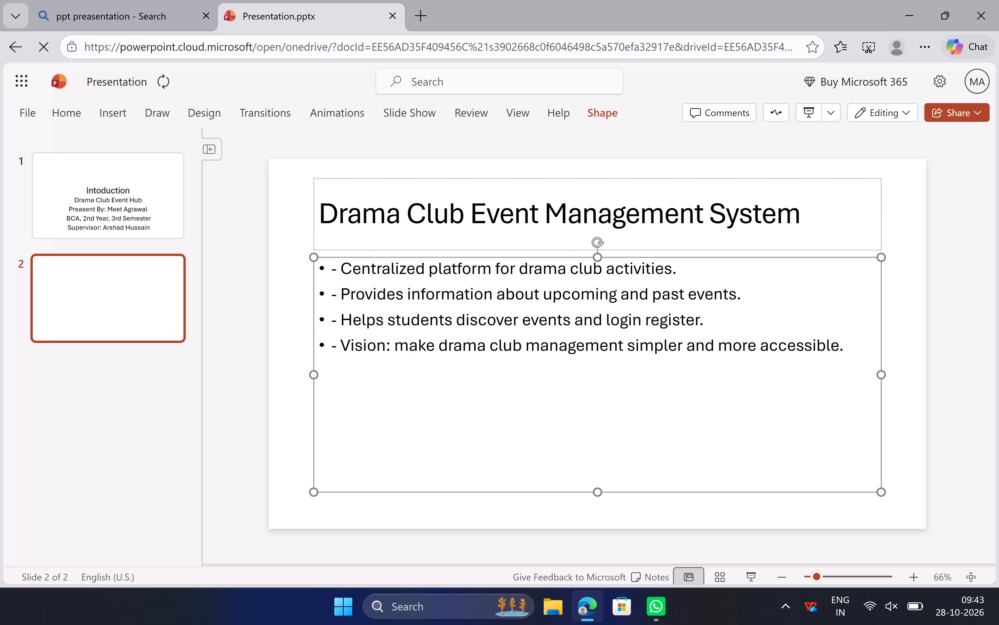
type("er")
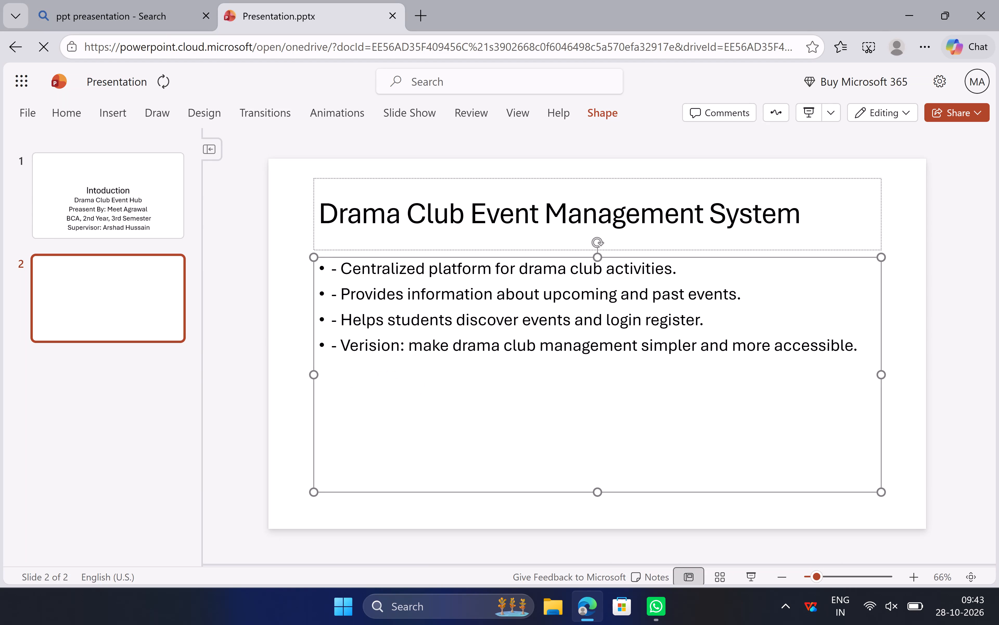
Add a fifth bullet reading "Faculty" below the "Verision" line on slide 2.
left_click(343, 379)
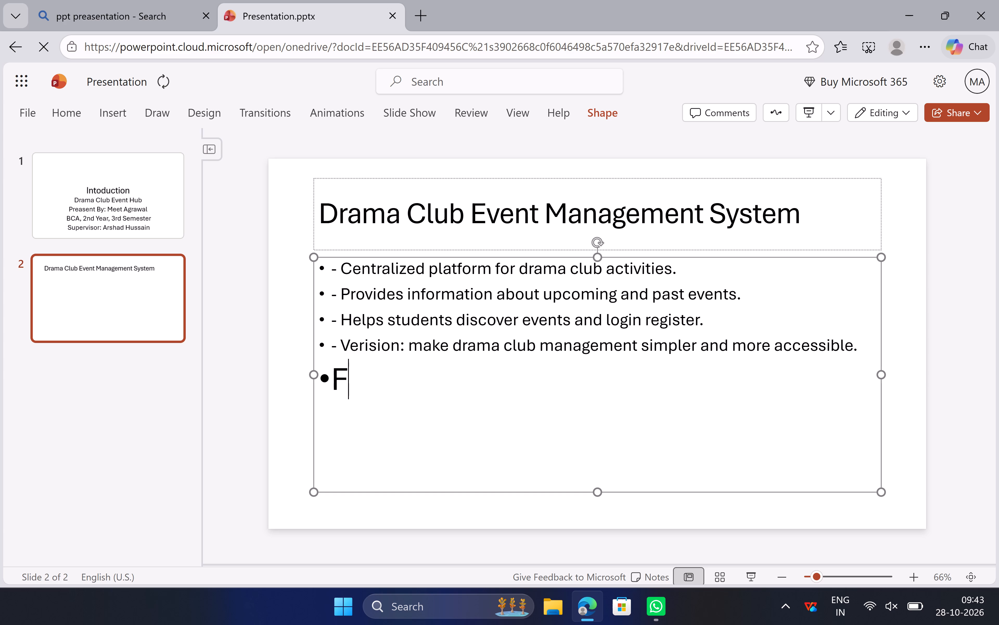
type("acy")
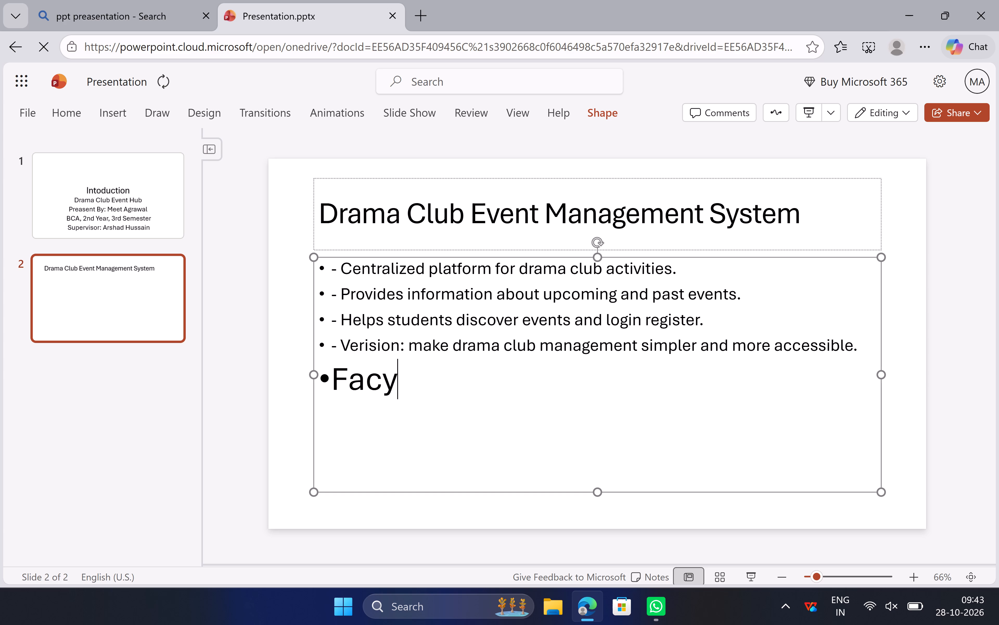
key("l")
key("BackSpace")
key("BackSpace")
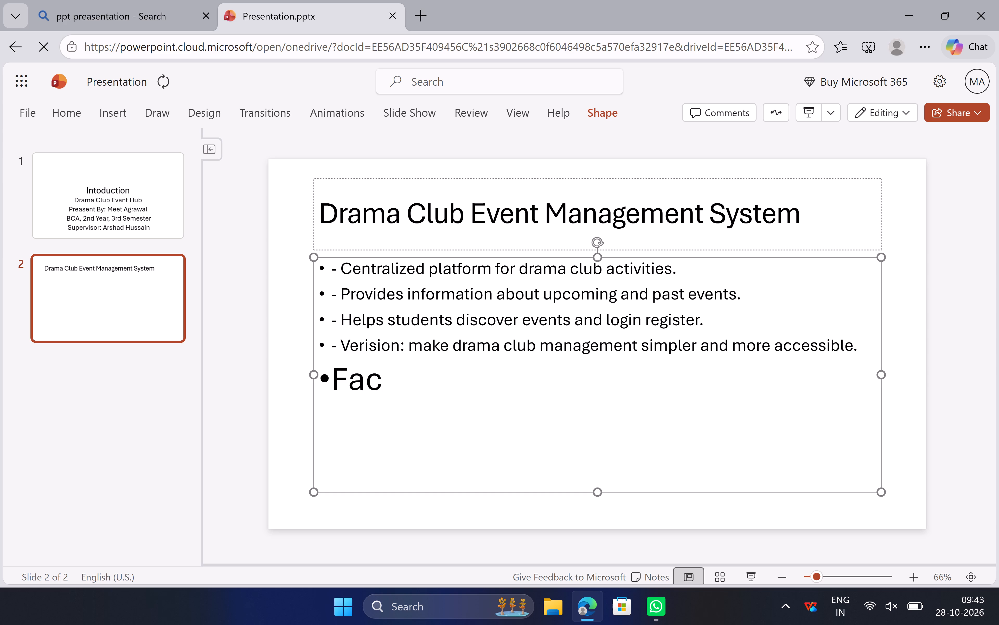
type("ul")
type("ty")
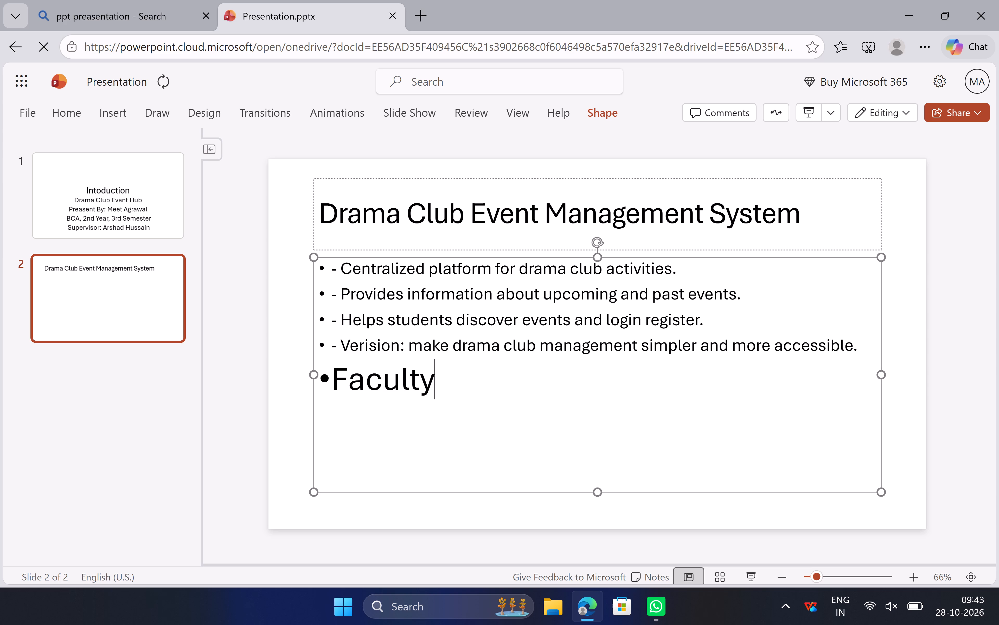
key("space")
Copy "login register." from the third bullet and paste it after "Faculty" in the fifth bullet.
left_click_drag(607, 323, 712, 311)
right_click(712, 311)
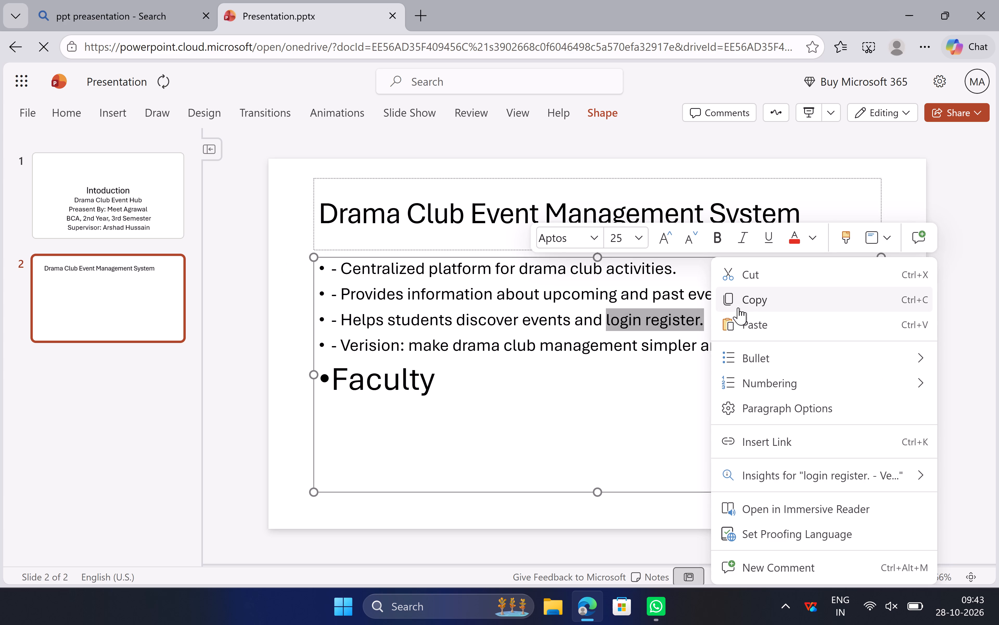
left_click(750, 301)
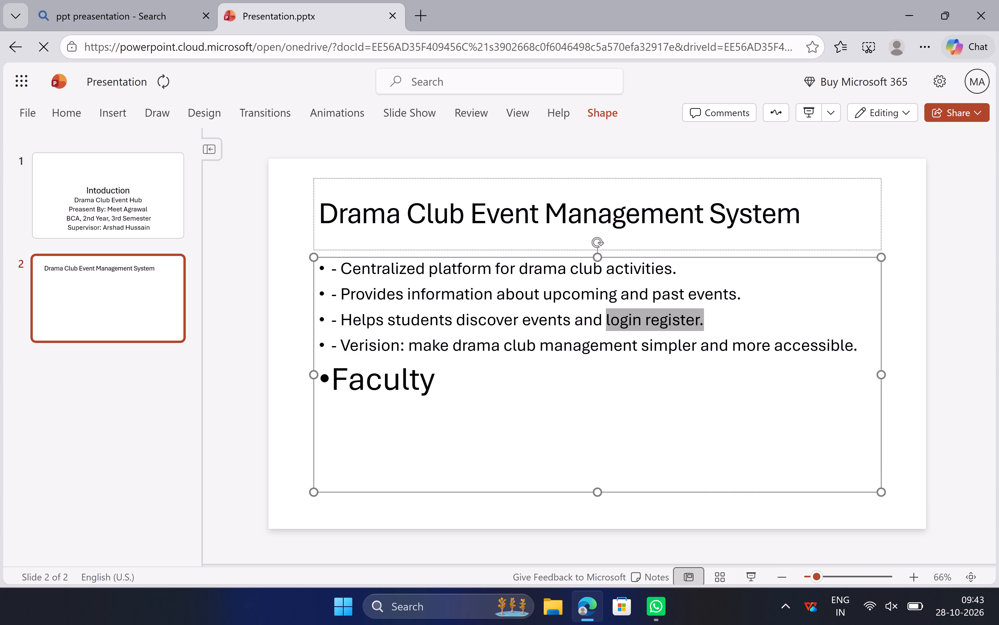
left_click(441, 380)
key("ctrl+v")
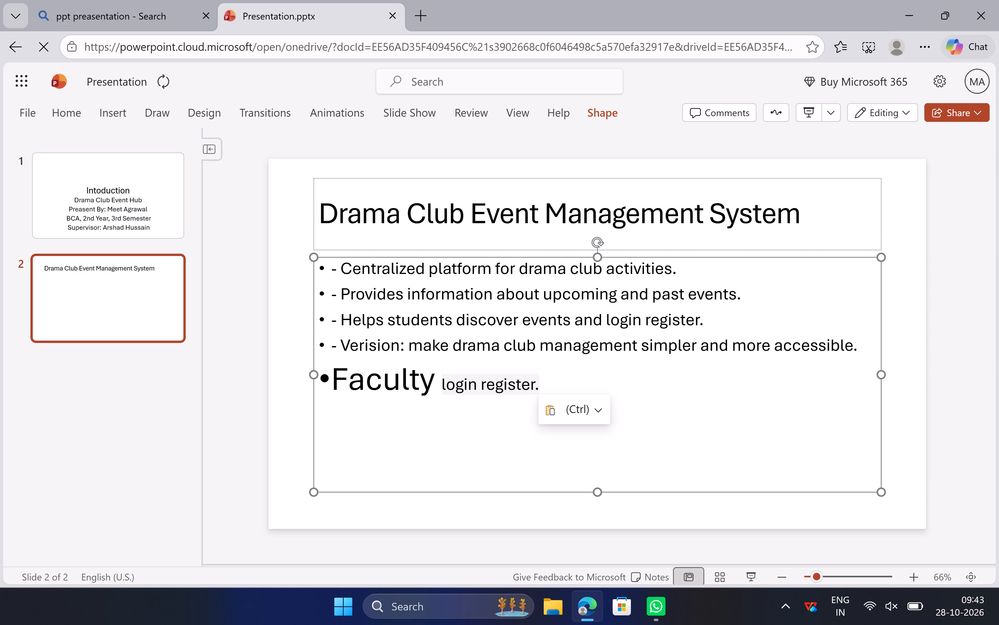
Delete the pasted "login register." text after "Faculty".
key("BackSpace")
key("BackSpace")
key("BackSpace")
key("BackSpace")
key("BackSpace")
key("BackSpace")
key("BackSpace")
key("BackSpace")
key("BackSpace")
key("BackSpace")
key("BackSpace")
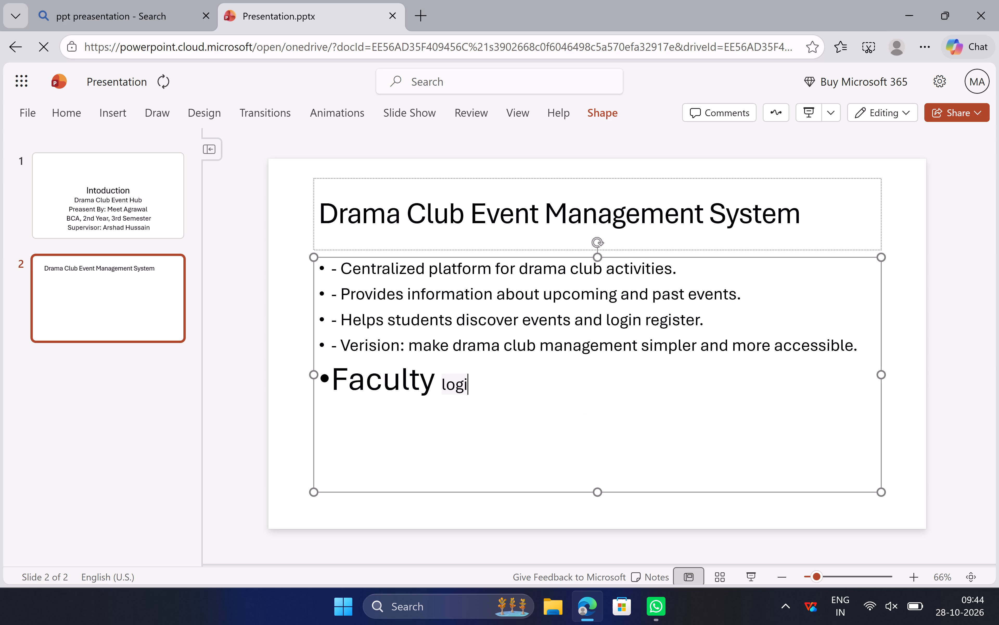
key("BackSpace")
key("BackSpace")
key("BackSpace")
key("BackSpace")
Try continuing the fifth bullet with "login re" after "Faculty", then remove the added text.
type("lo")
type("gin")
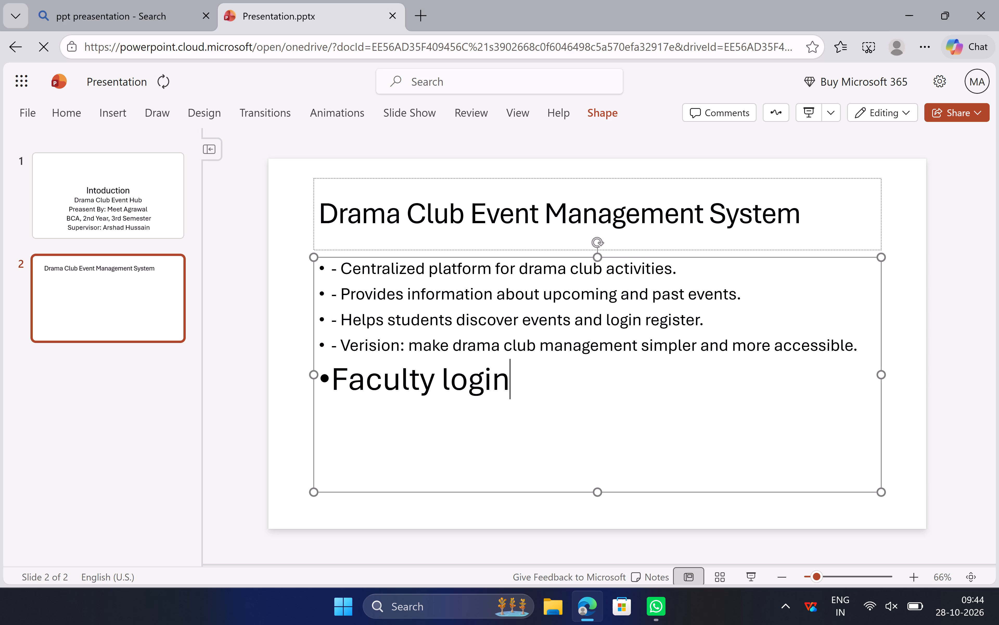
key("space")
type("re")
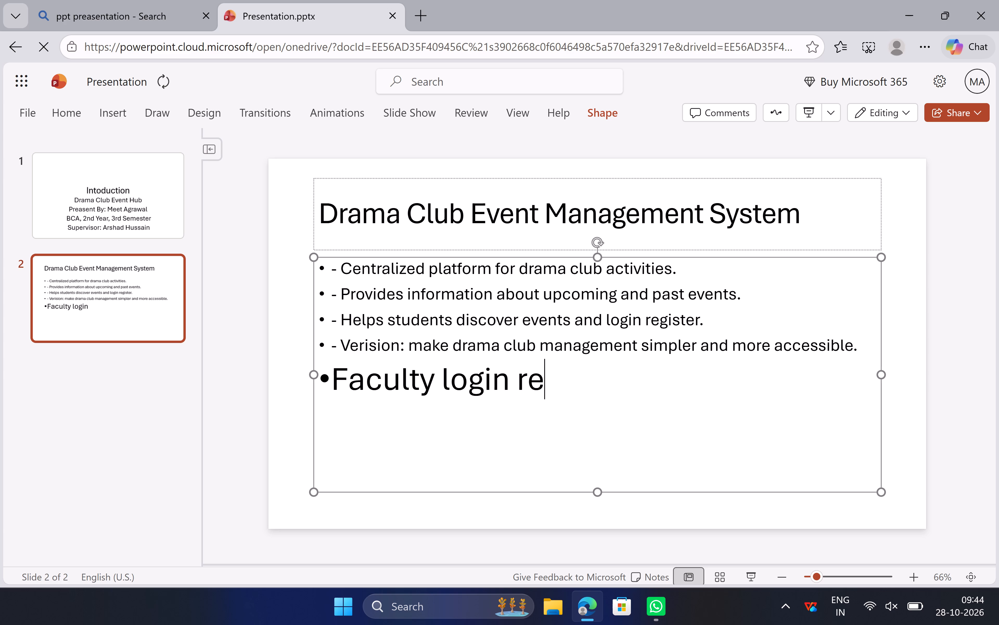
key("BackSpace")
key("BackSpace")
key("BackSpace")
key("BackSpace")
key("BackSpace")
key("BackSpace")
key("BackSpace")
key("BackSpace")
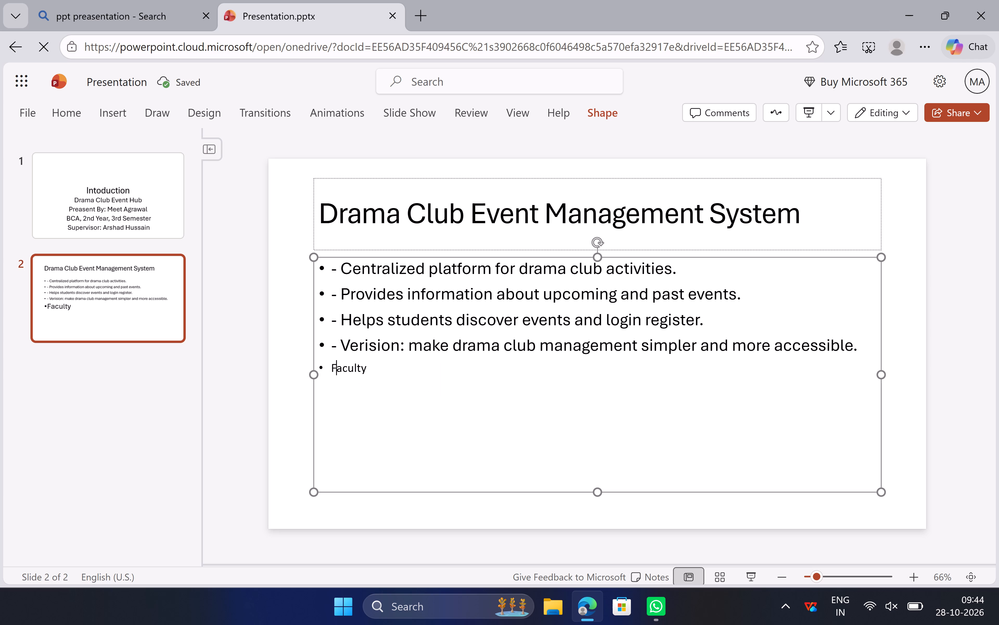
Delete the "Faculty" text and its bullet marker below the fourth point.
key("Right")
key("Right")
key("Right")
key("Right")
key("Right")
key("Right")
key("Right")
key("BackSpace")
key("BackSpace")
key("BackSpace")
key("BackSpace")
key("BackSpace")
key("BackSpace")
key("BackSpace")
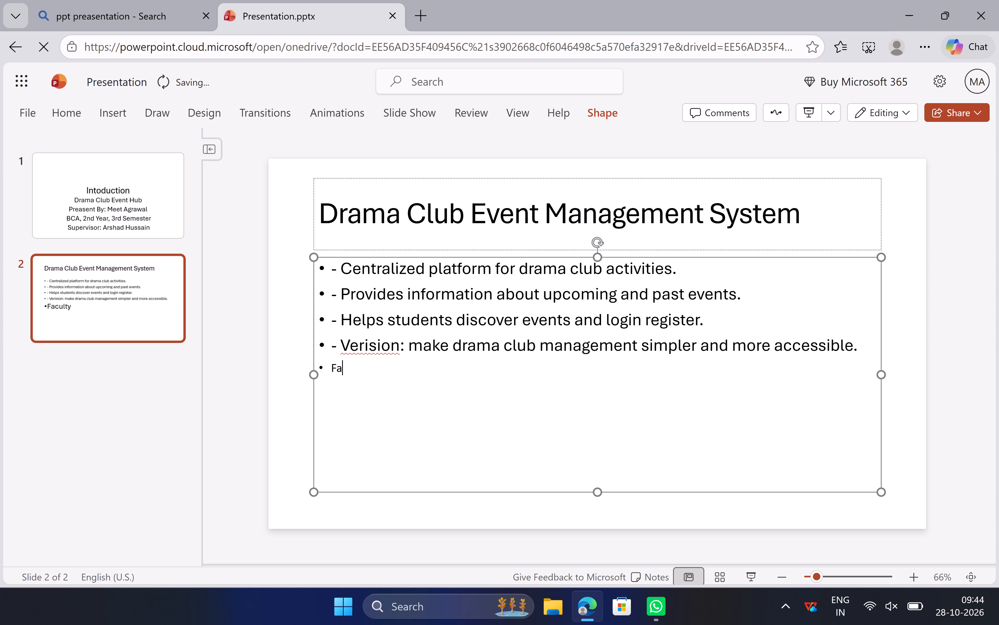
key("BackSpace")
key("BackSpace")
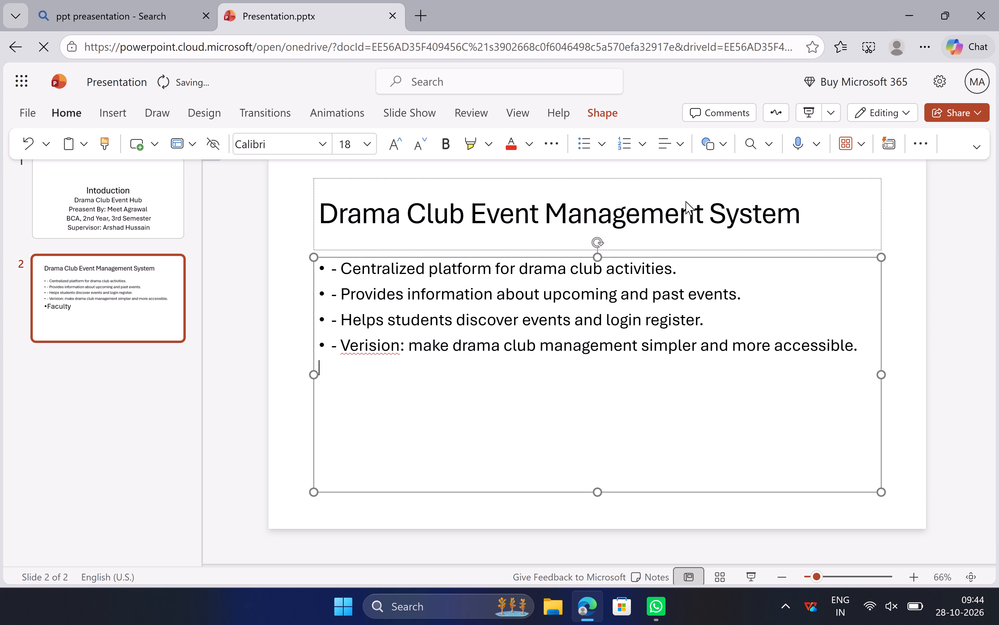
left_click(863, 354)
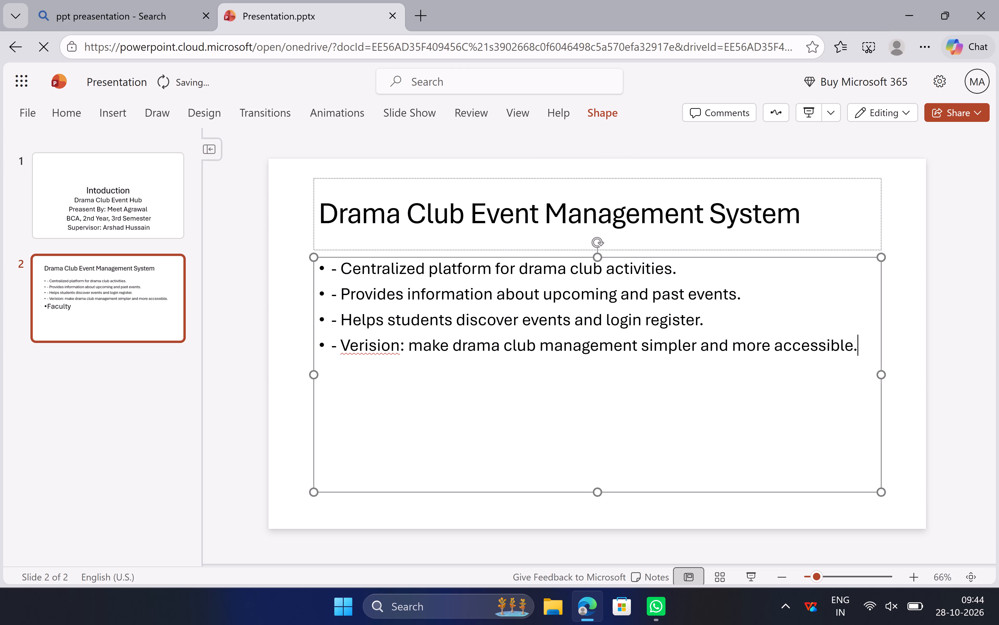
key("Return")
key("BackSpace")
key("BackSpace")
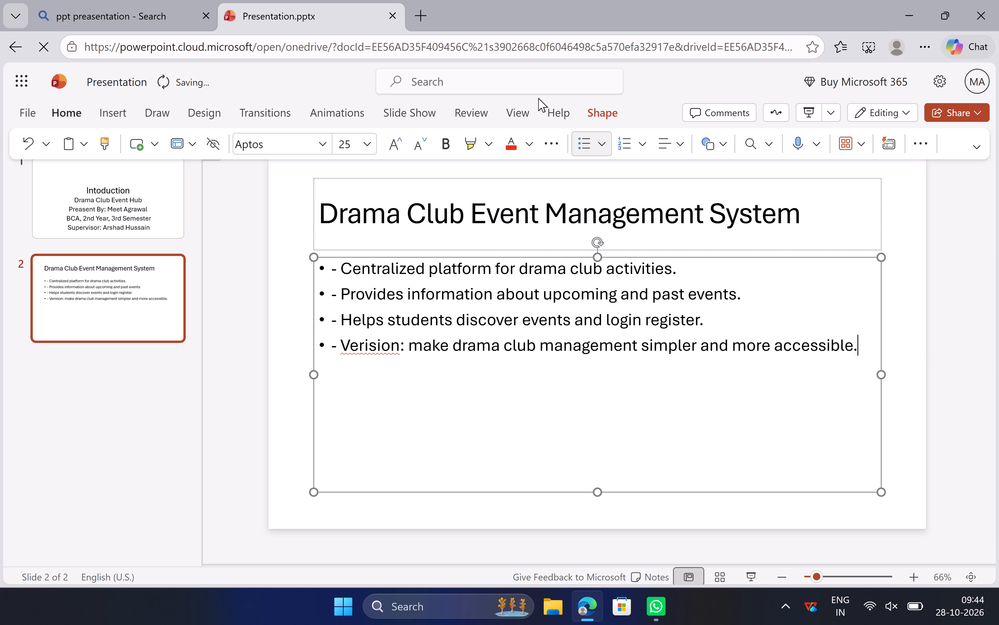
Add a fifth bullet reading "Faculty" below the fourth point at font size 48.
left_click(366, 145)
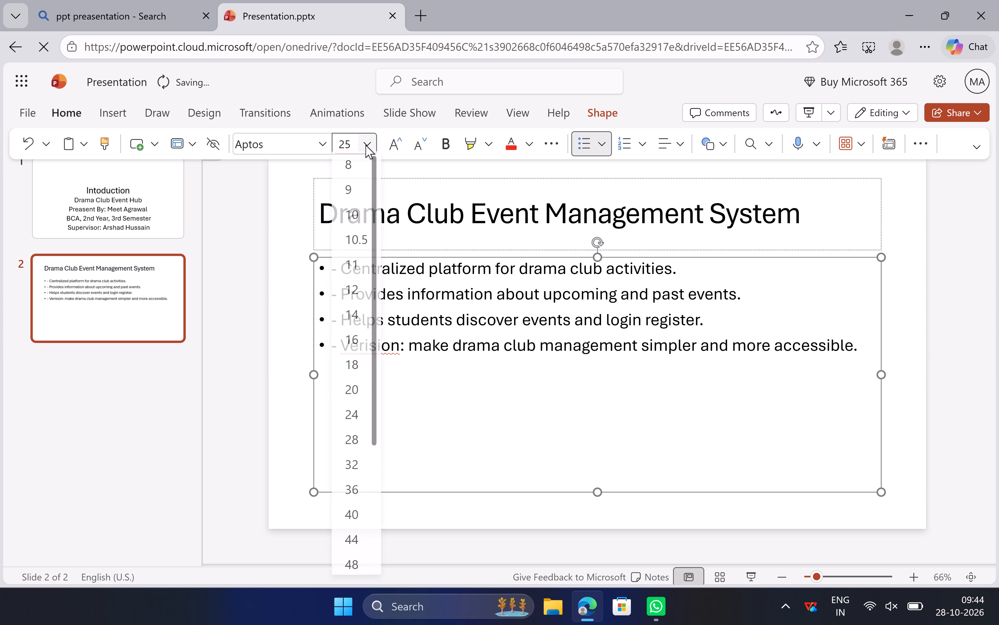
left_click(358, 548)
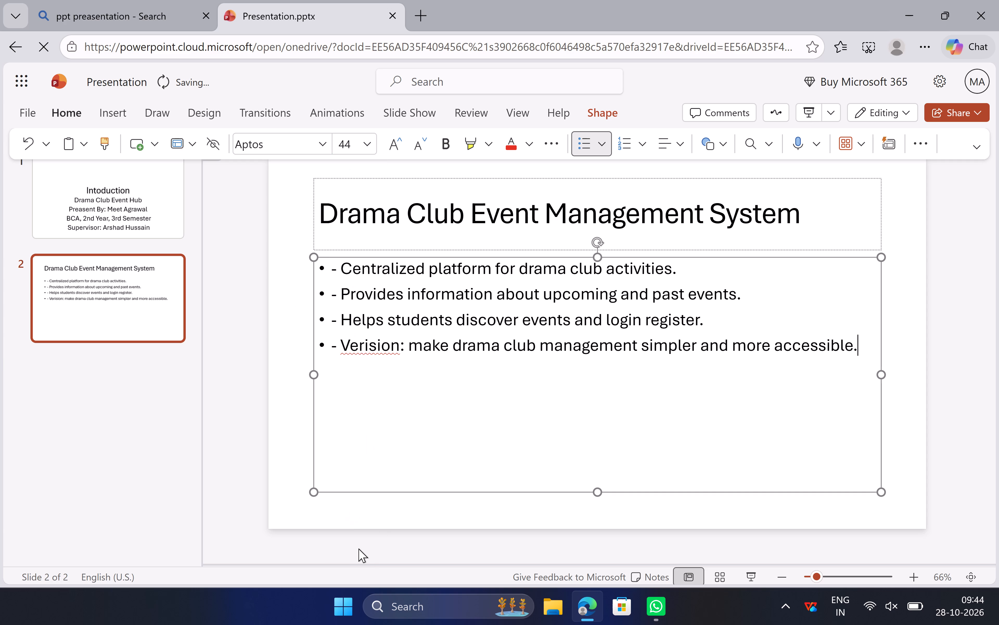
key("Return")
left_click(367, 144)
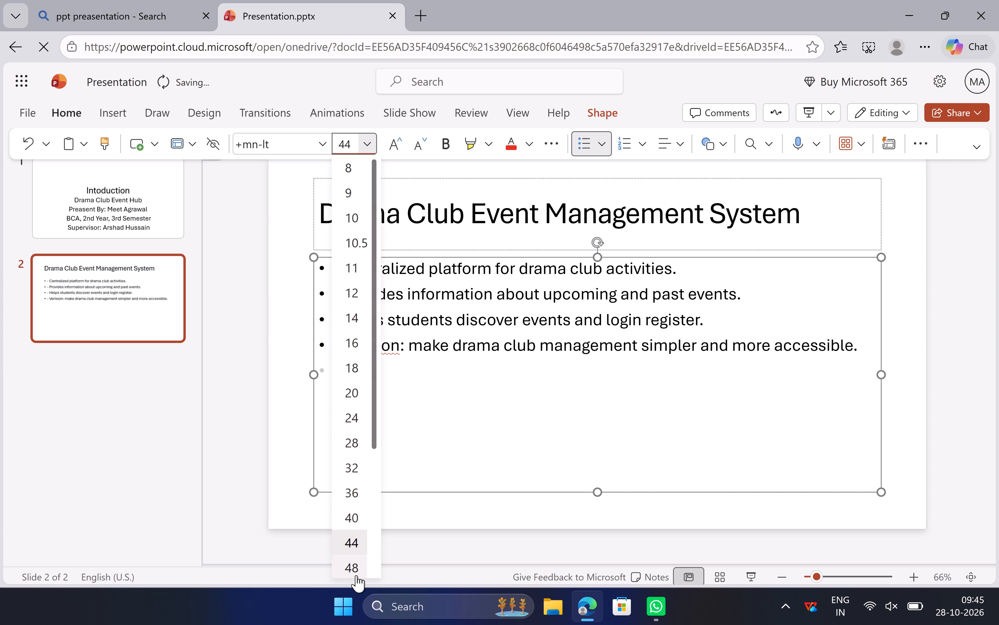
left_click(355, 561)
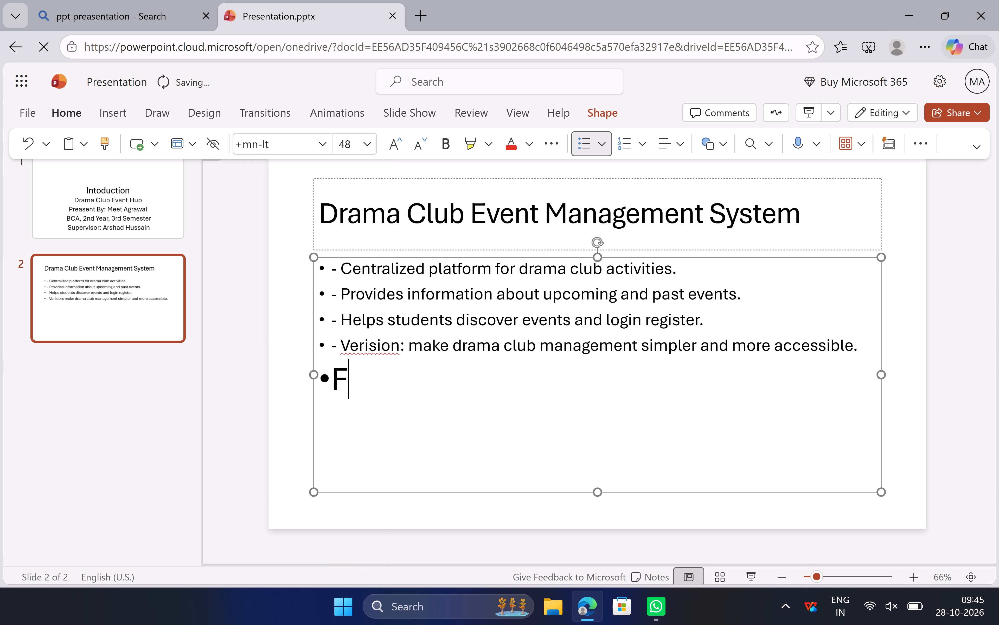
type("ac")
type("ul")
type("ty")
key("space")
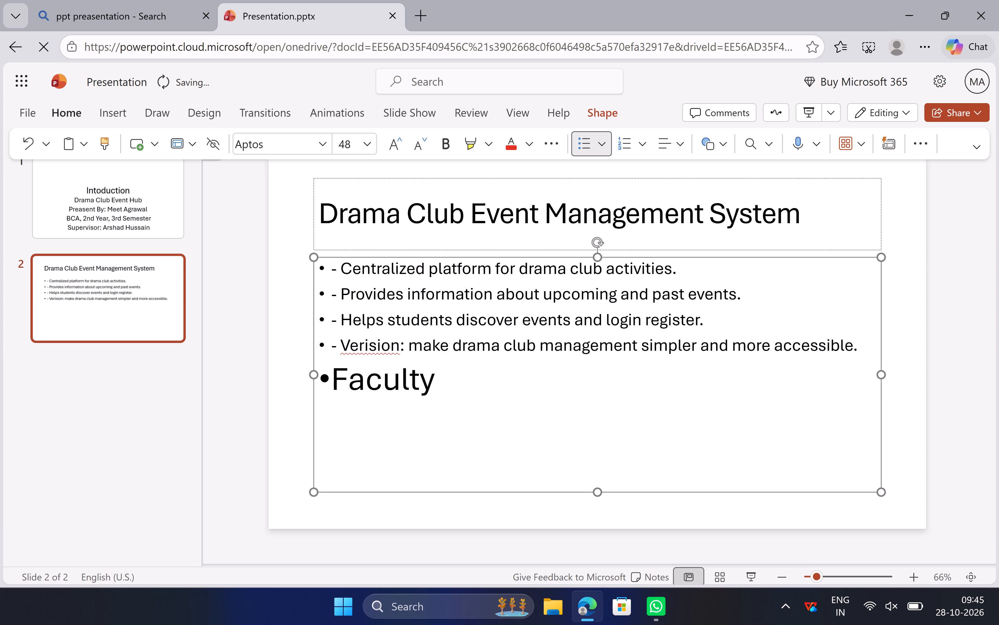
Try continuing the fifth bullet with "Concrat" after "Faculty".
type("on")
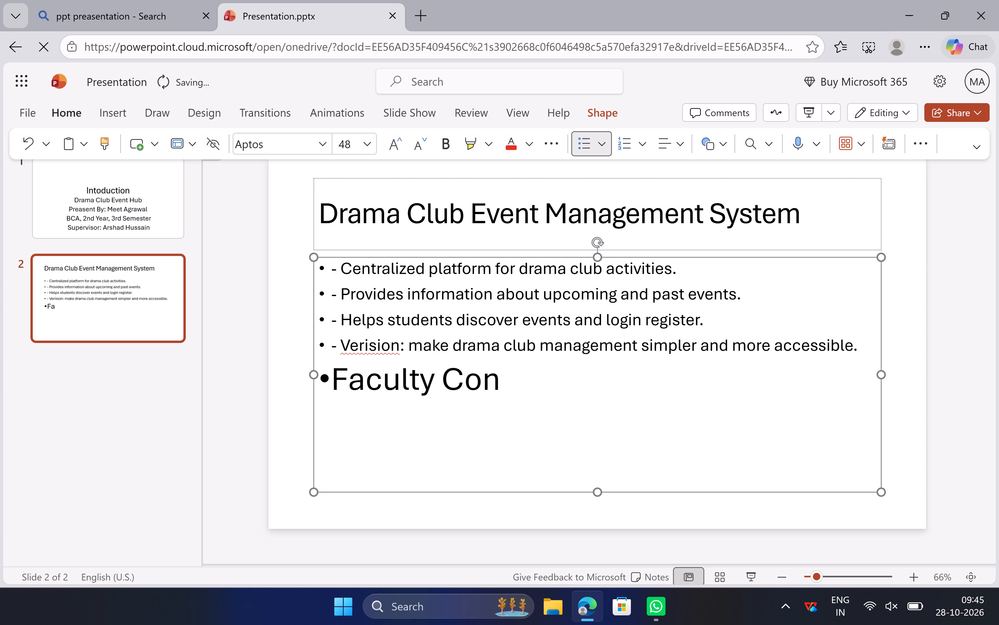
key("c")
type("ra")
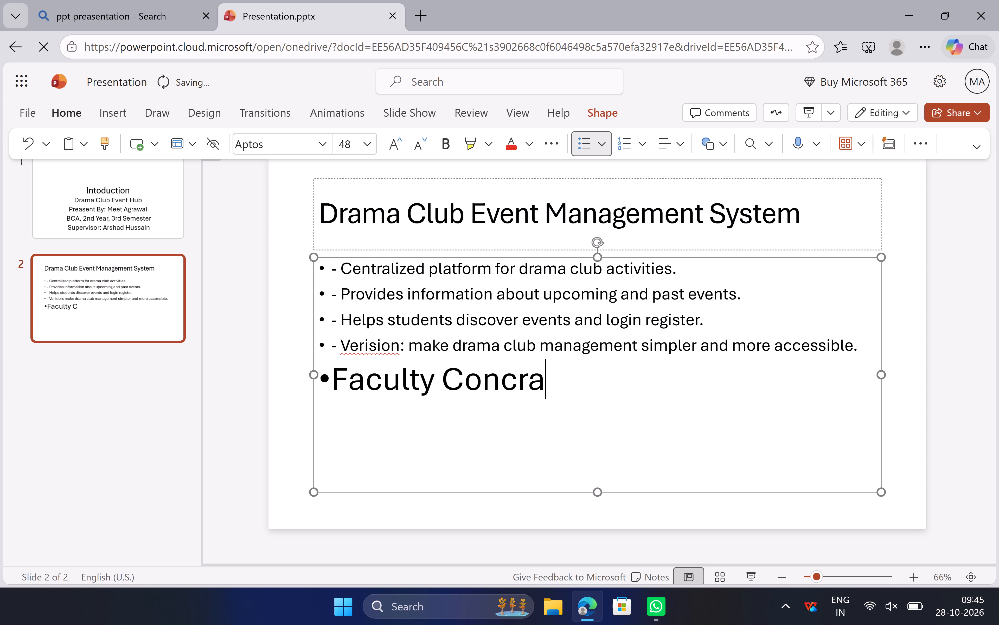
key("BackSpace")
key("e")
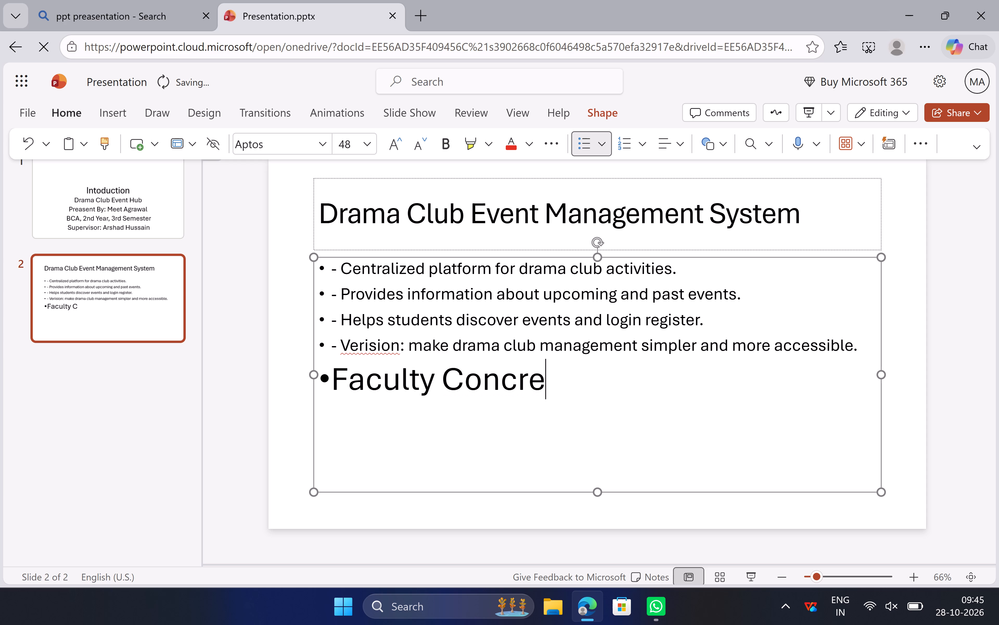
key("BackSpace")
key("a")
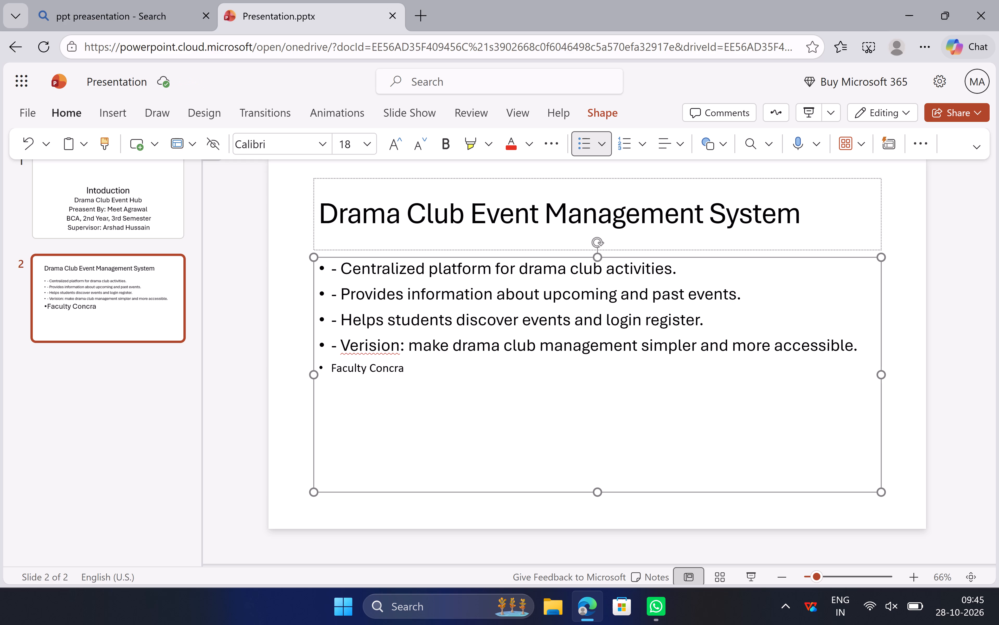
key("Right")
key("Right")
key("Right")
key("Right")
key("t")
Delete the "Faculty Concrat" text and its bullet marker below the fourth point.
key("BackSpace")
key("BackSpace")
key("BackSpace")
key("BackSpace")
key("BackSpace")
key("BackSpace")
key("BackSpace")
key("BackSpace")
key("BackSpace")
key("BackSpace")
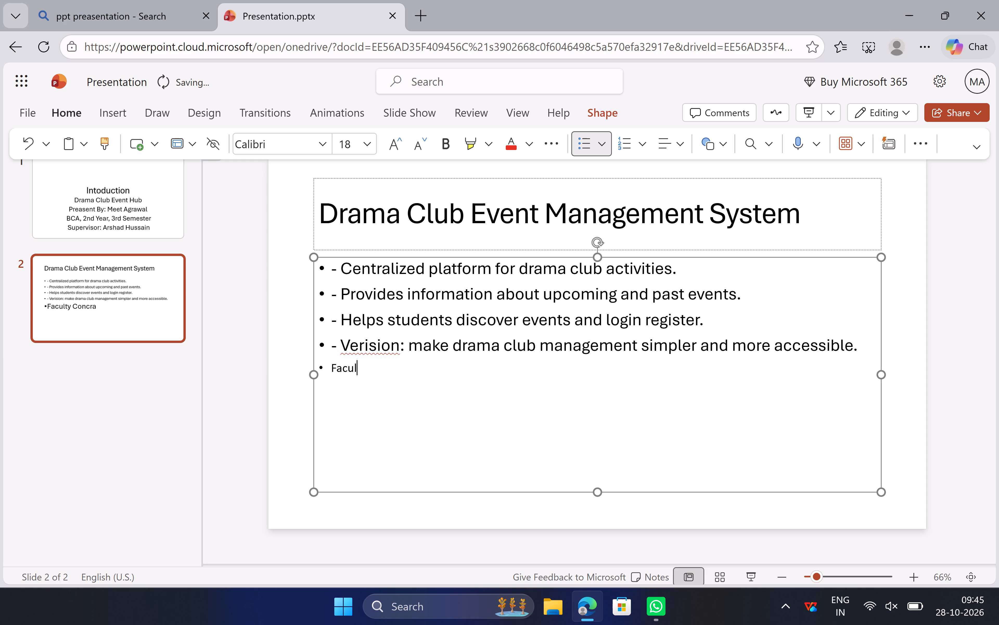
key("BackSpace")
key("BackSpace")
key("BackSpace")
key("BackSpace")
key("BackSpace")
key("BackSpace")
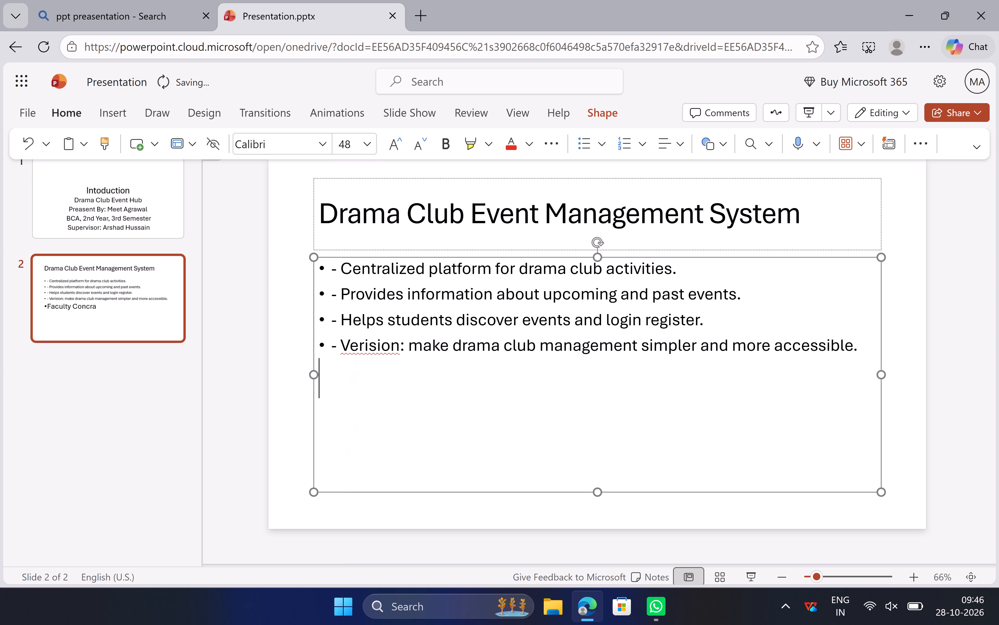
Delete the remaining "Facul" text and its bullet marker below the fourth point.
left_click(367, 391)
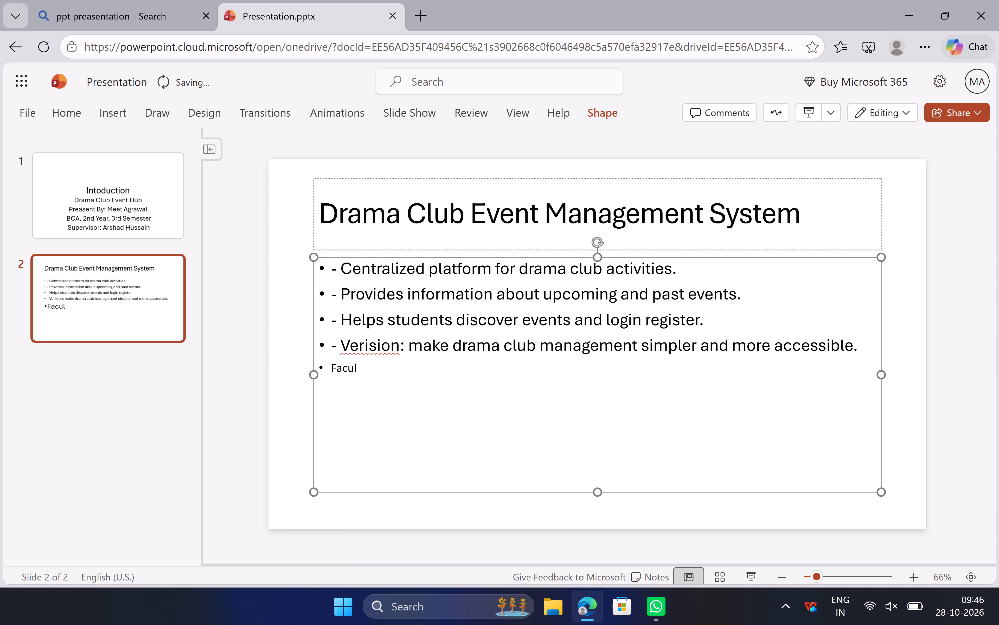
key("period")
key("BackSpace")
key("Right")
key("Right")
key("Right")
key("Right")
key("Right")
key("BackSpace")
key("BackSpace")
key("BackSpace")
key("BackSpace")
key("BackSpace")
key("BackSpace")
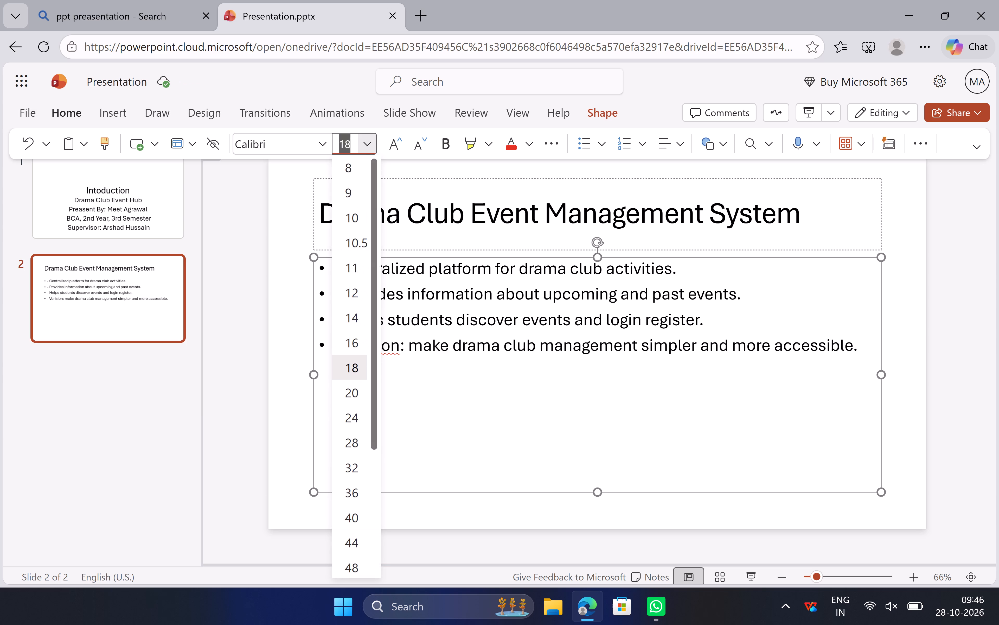
Enter ". Faculty" on the unbulleted line below the fourth point at font size 48.
left_click(355, 561)
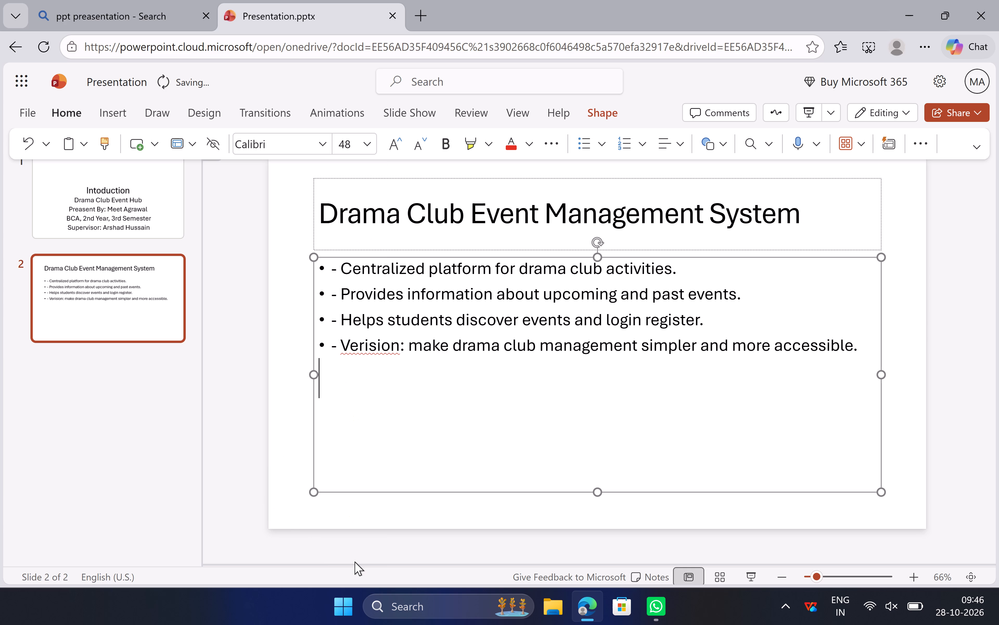
key("period")
key("space")
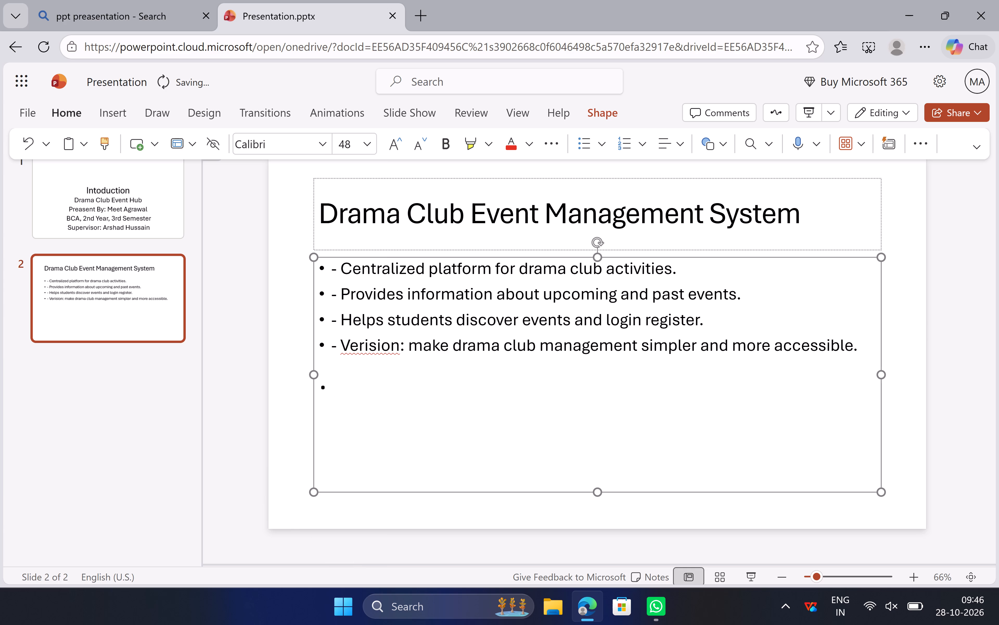
type("fa")
key("l")
key("c")
key("u")
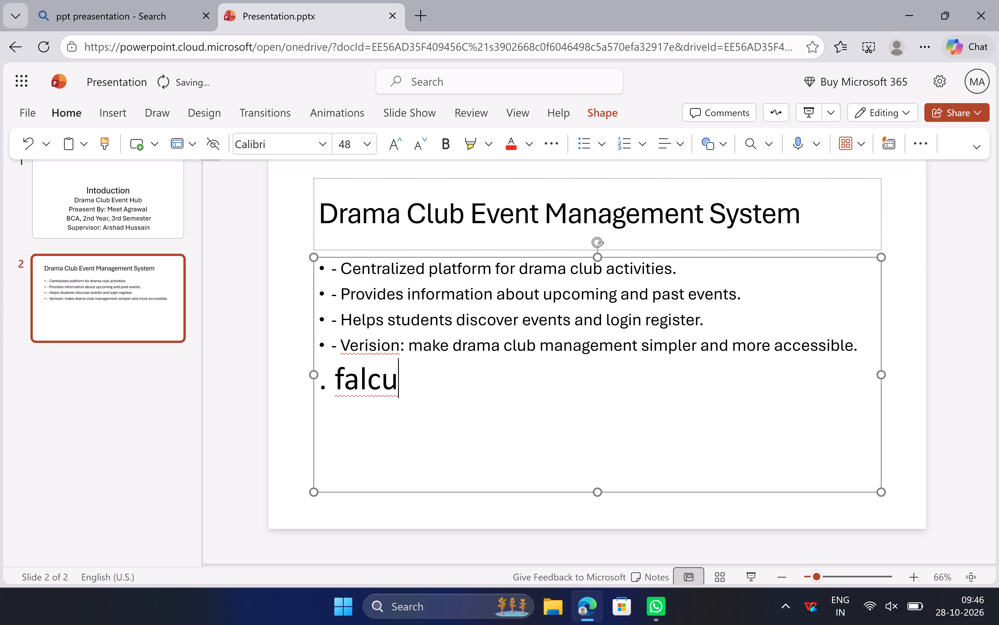
key("BackSpace")
key("BackSpace")
key("BackSpace")
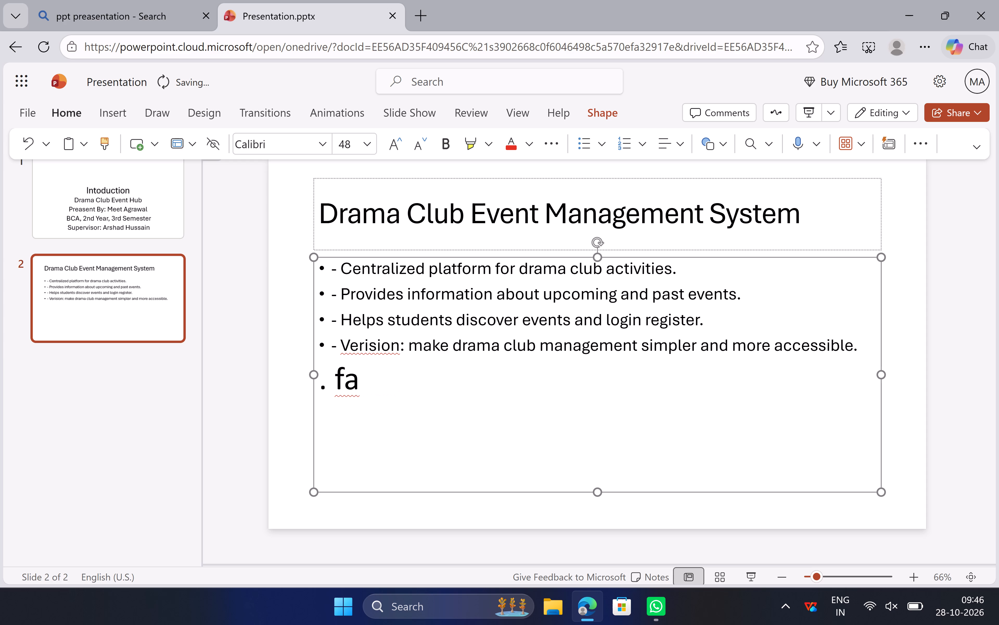
key("c")
key("u")
key("l")
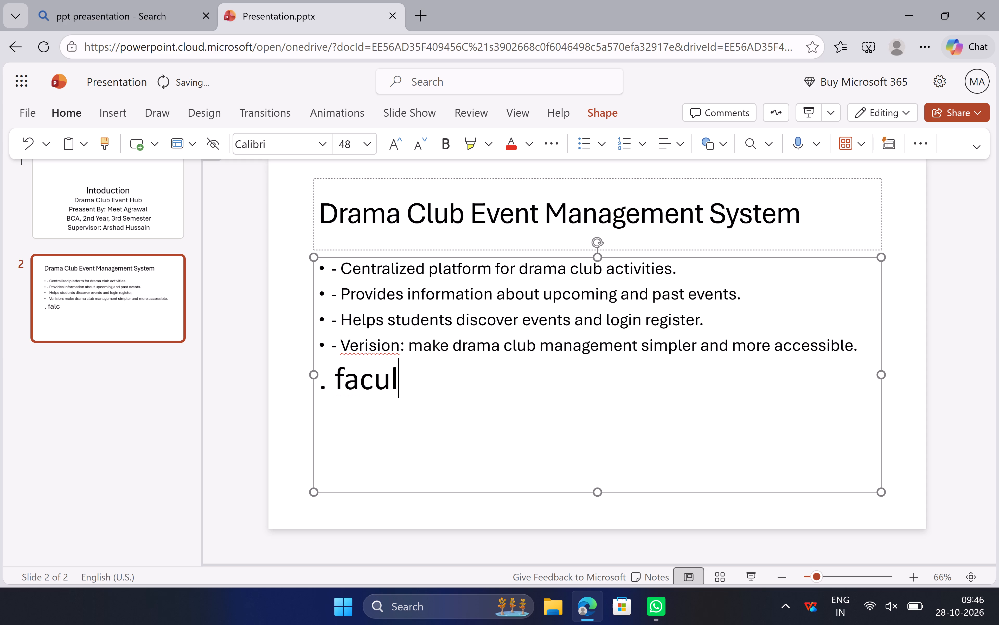
type("ty")
key("space")
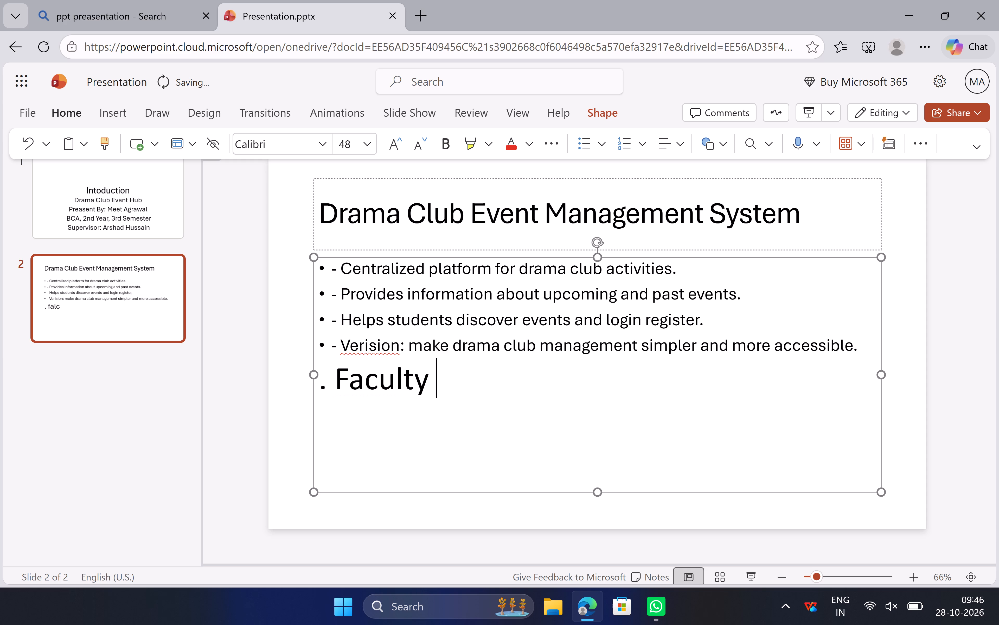
Extend the unbulleted line below the fourth point so that it reads ". Faculty concrative".
key("c")
key("o")
key("n")
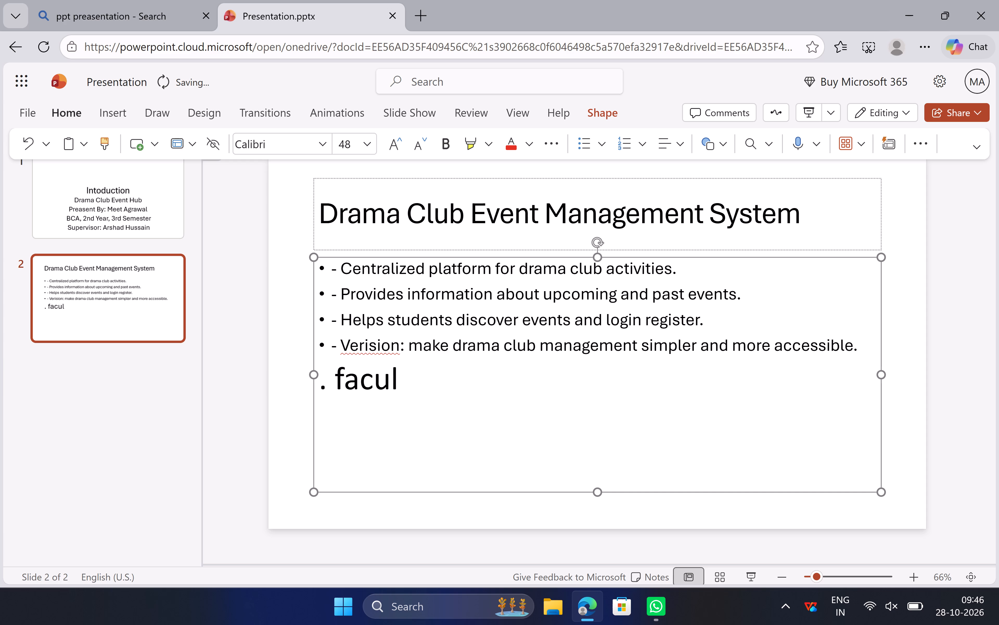
type("cea")
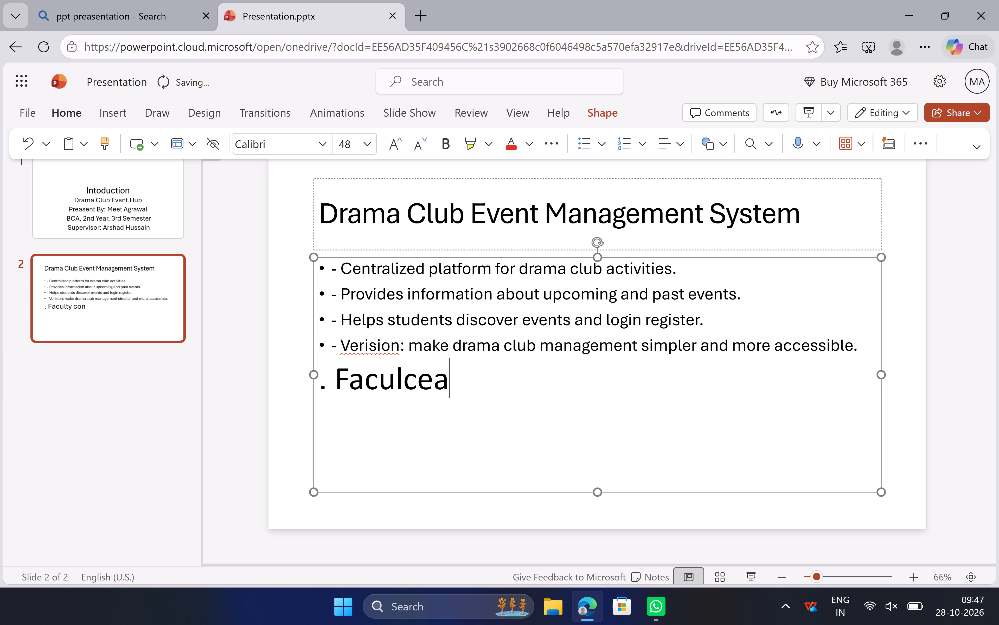
key("BackSpace")
key("BackSpace")
key("BackSpace")
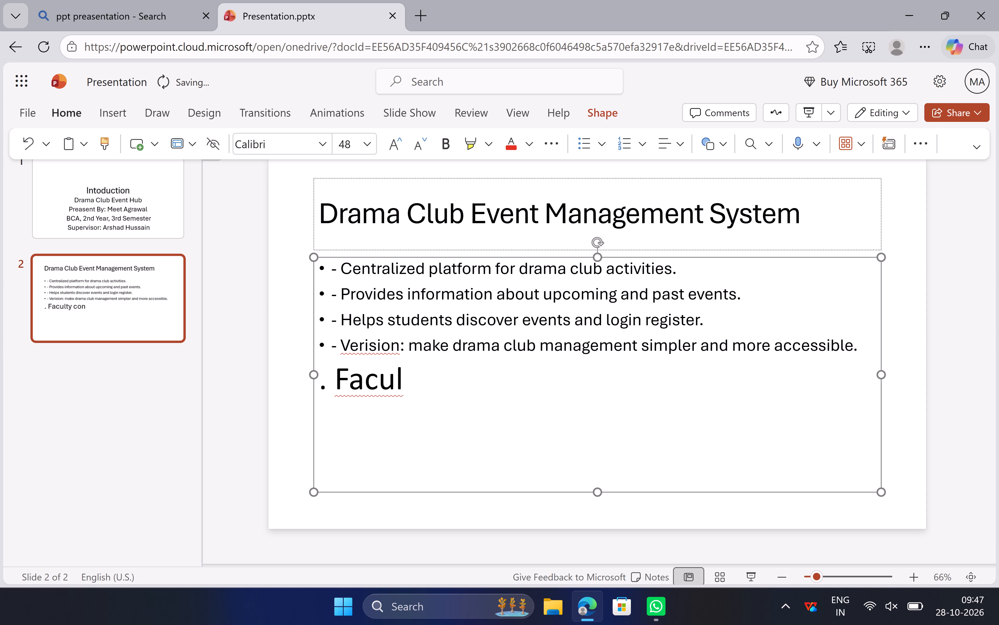
type("ty")
key("space")
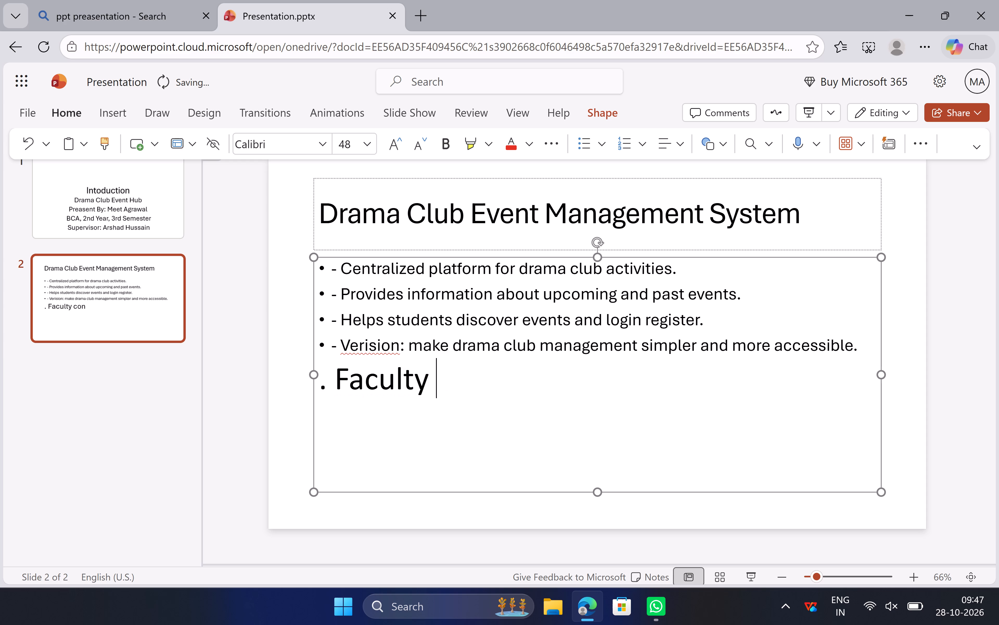
type("con")
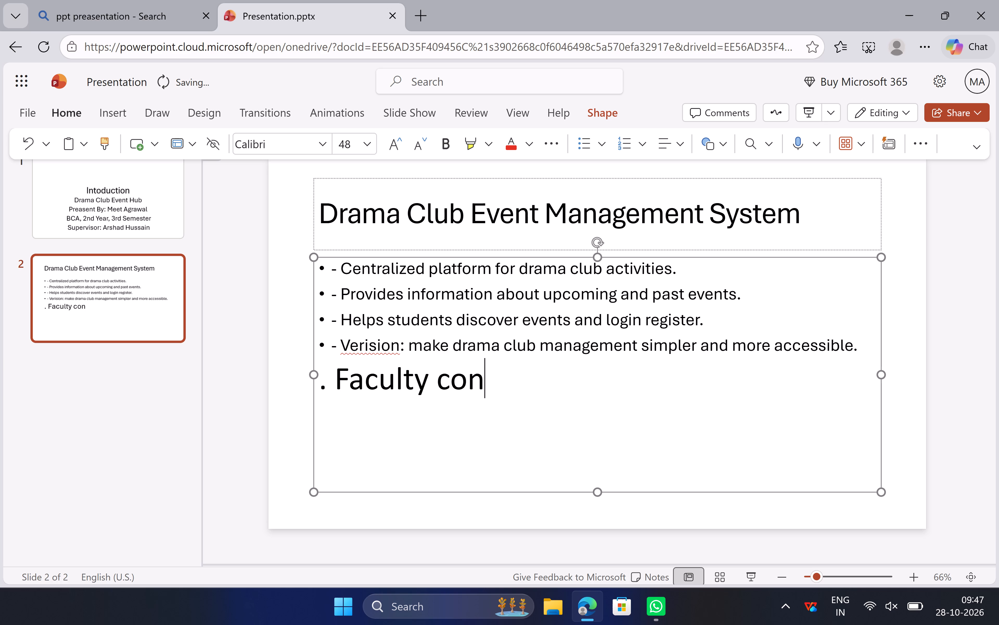
key("c")
type("ratibe")
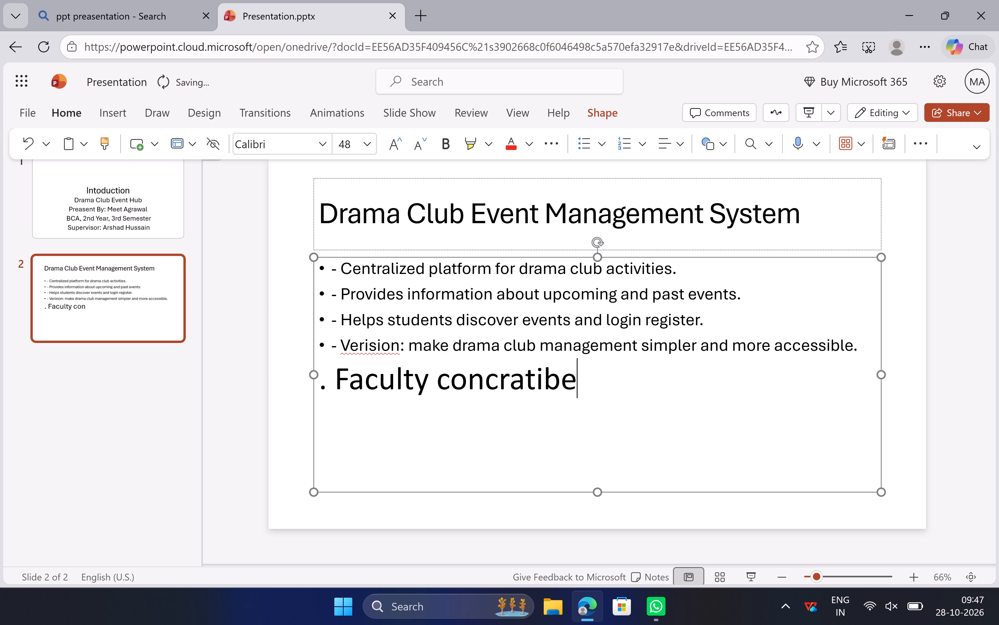
key("BackSpace")
key("BackSpace")
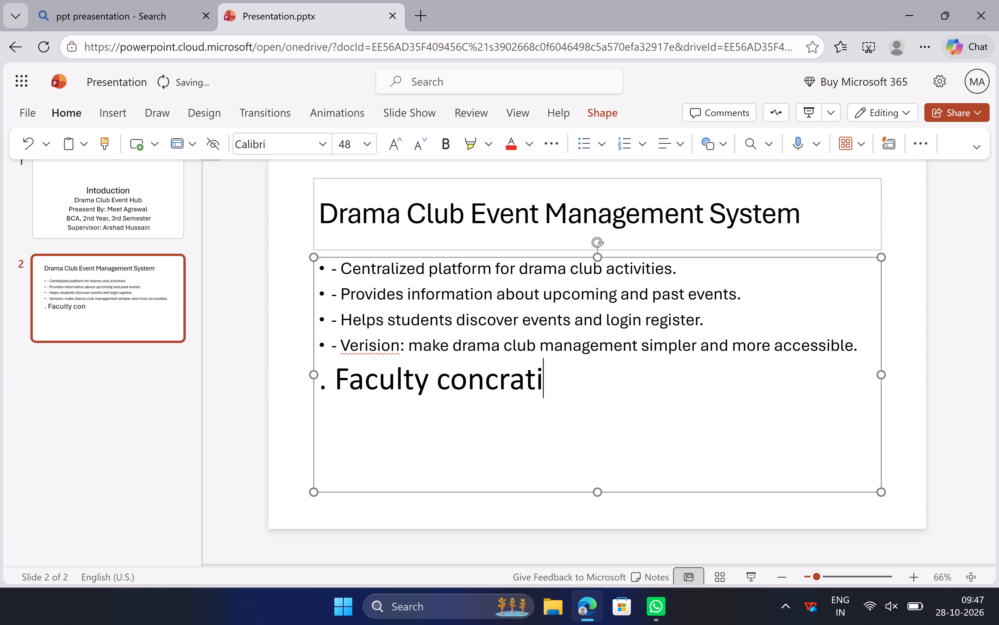
type("ve")
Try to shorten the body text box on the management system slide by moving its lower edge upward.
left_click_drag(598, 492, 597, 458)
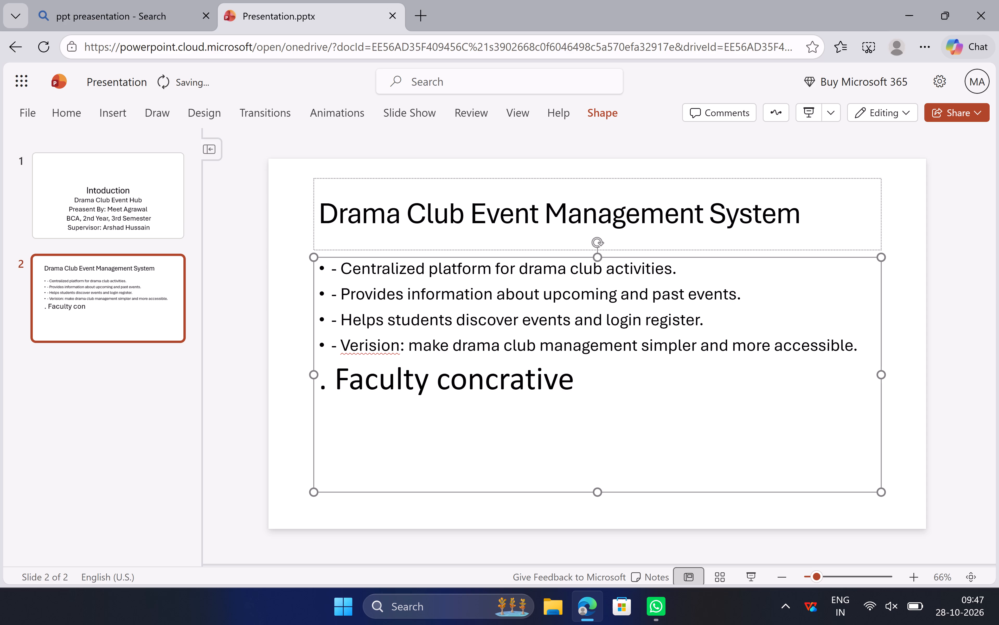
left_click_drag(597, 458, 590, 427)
Add a title-and-content slide after the management system slide and open its title placeholder for editing.
left_click(137, 140)
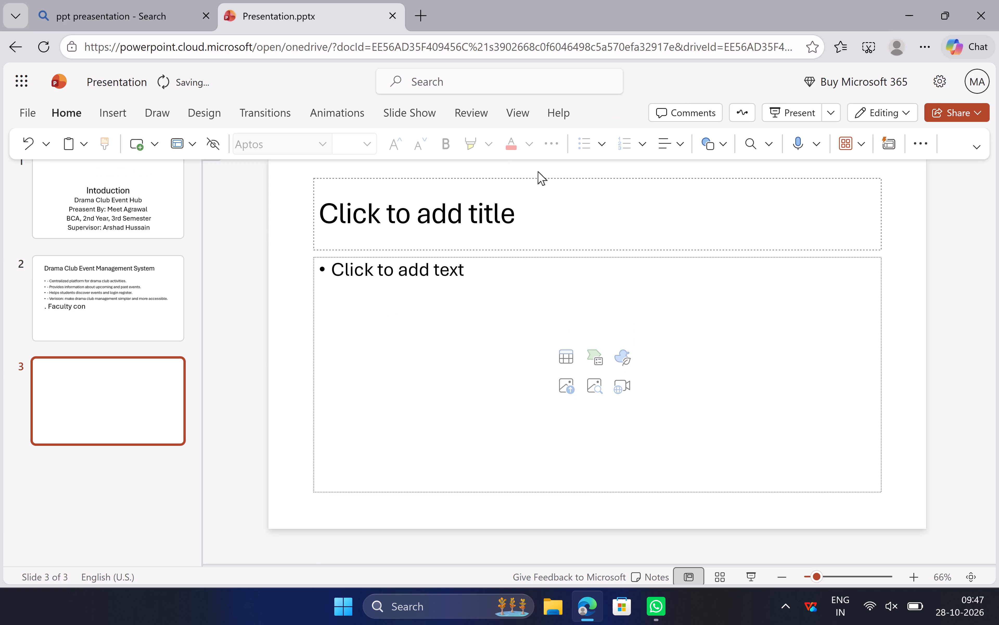
left_click(552, 224)
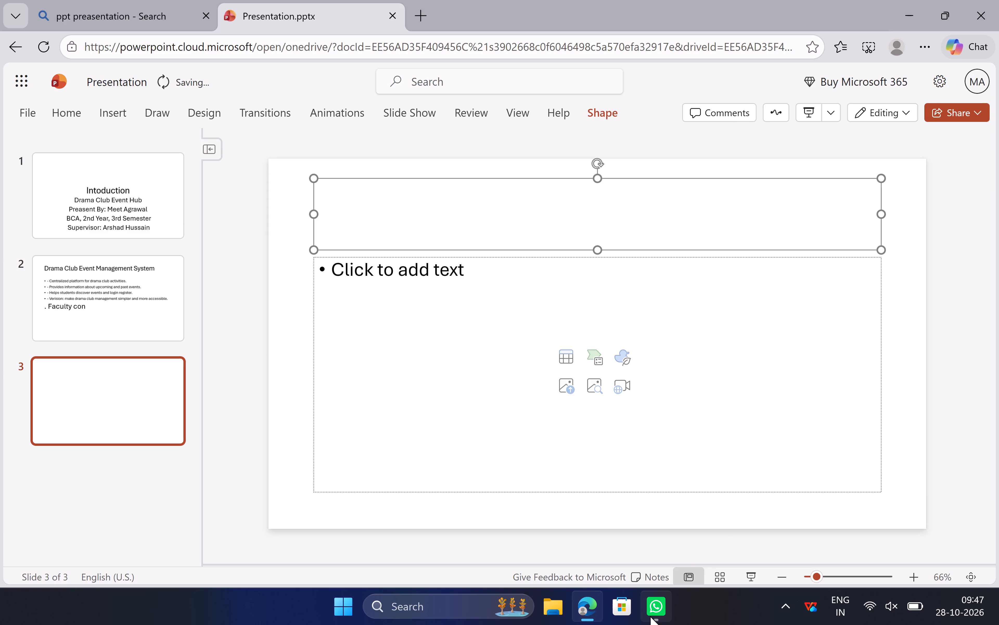
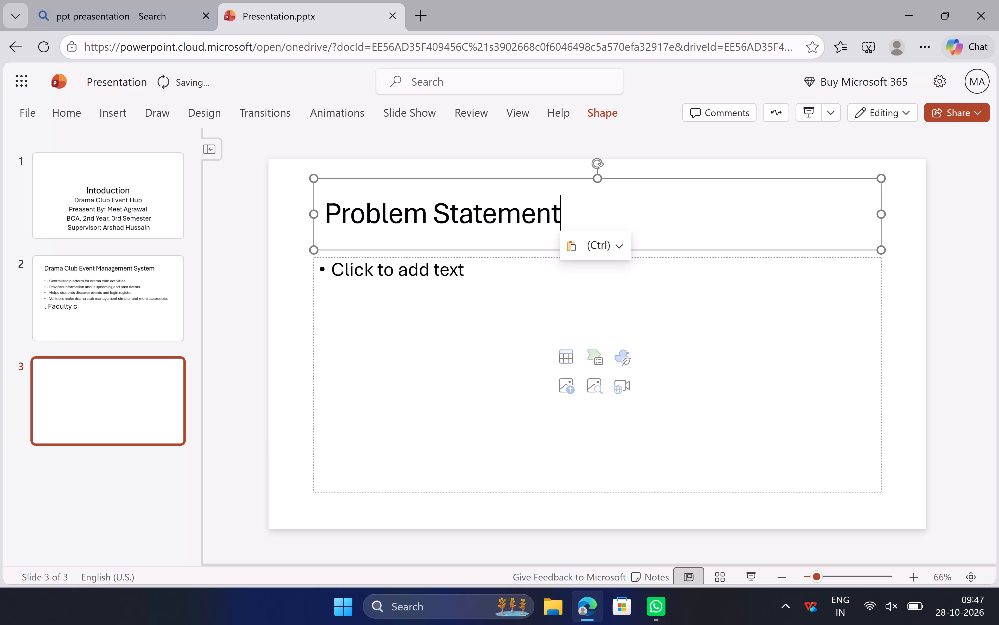
Open the empty body placeholder on the Problem Statement slide for editing and set its font size to 48.
left_click(424, 298)
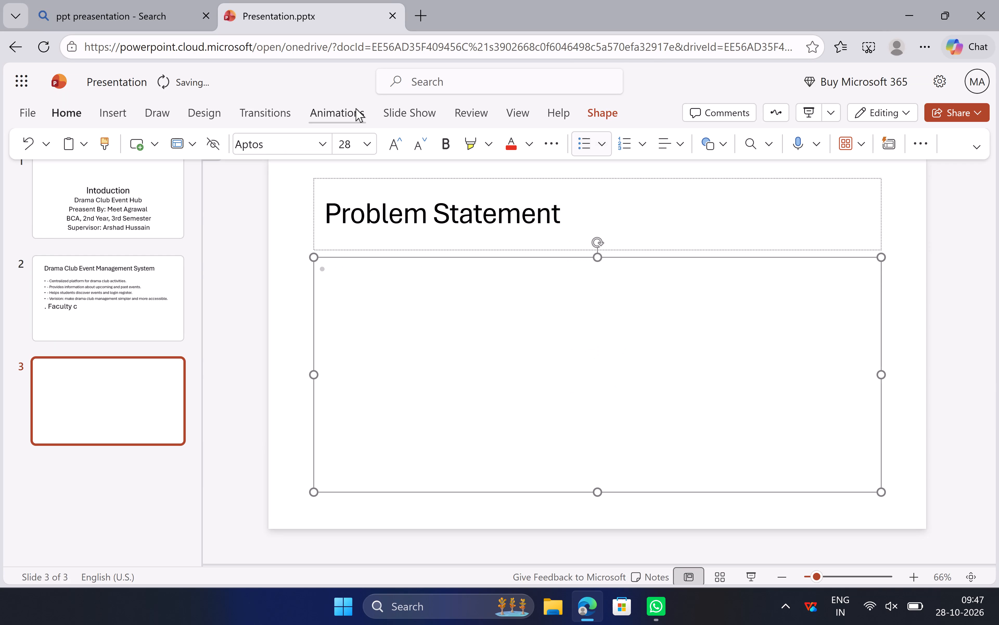
left_click(361, 151)
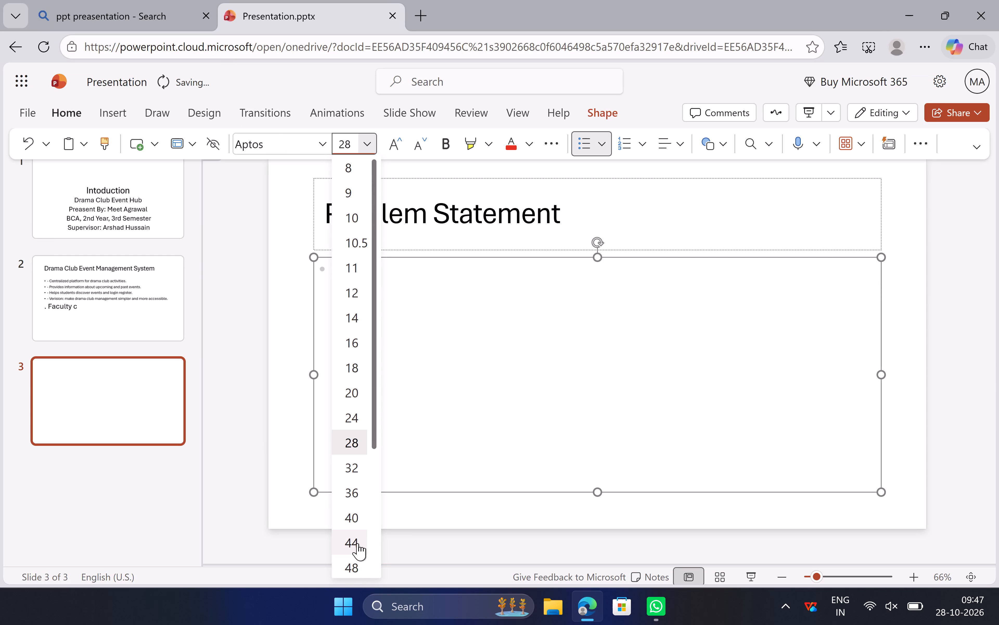
left_click(357, 572)
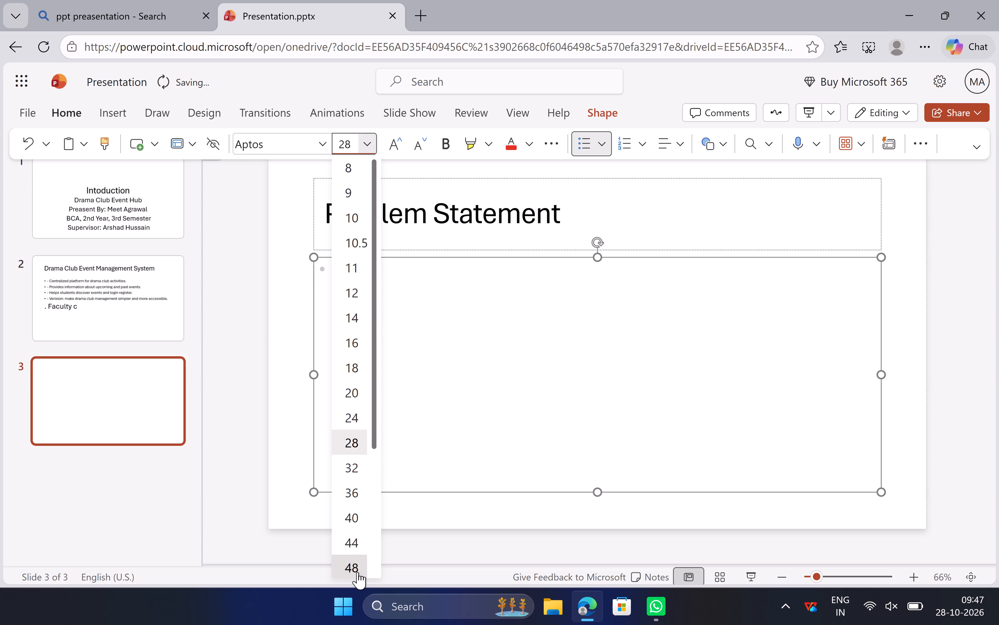
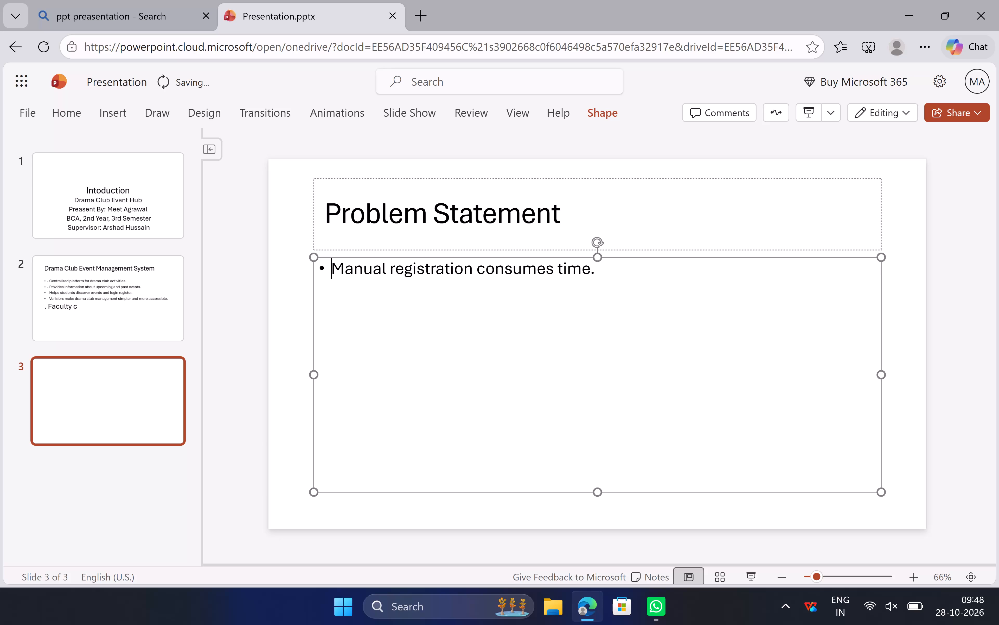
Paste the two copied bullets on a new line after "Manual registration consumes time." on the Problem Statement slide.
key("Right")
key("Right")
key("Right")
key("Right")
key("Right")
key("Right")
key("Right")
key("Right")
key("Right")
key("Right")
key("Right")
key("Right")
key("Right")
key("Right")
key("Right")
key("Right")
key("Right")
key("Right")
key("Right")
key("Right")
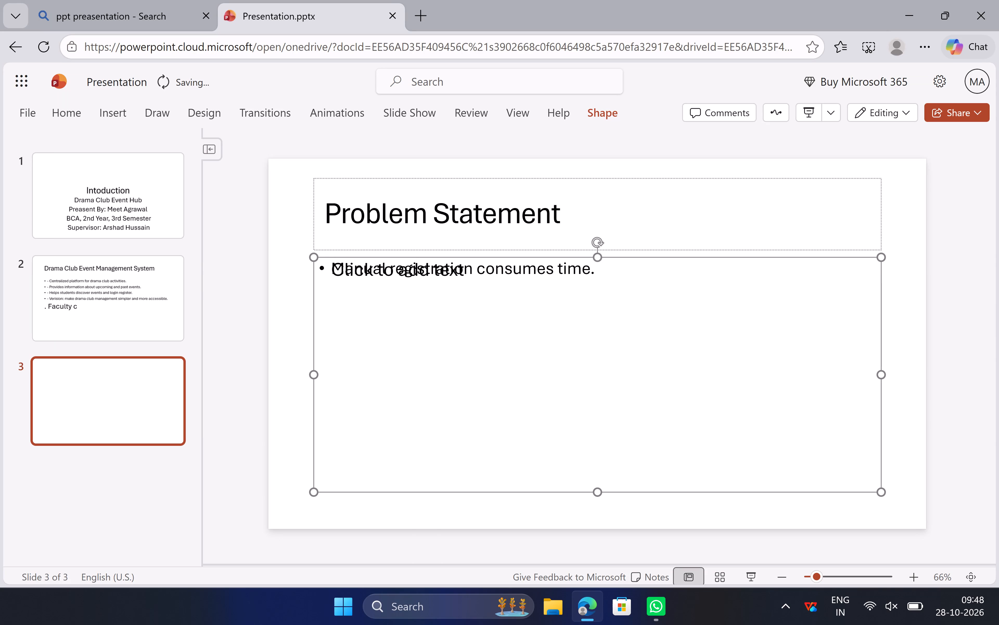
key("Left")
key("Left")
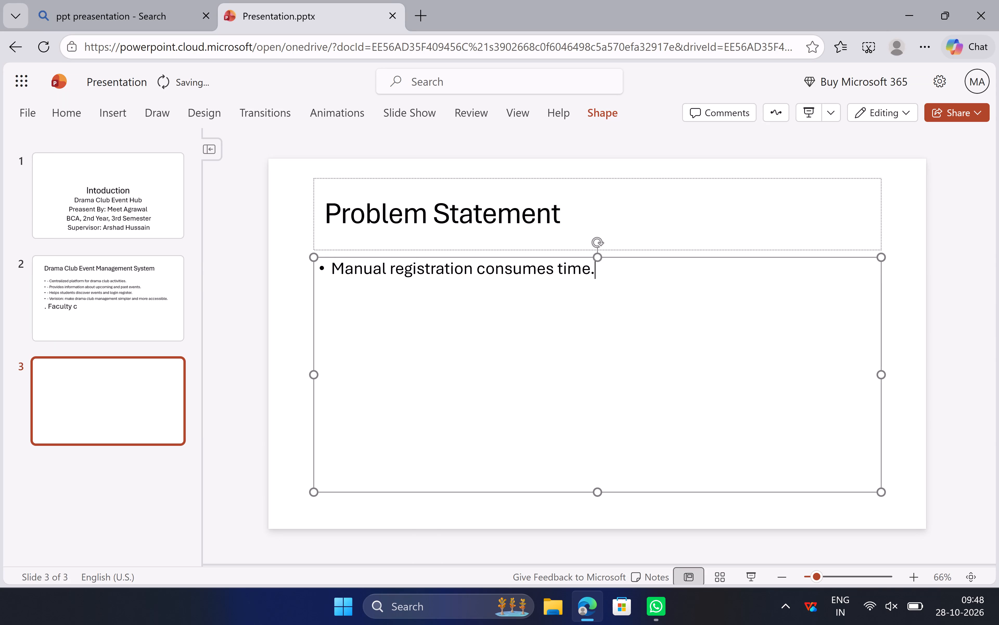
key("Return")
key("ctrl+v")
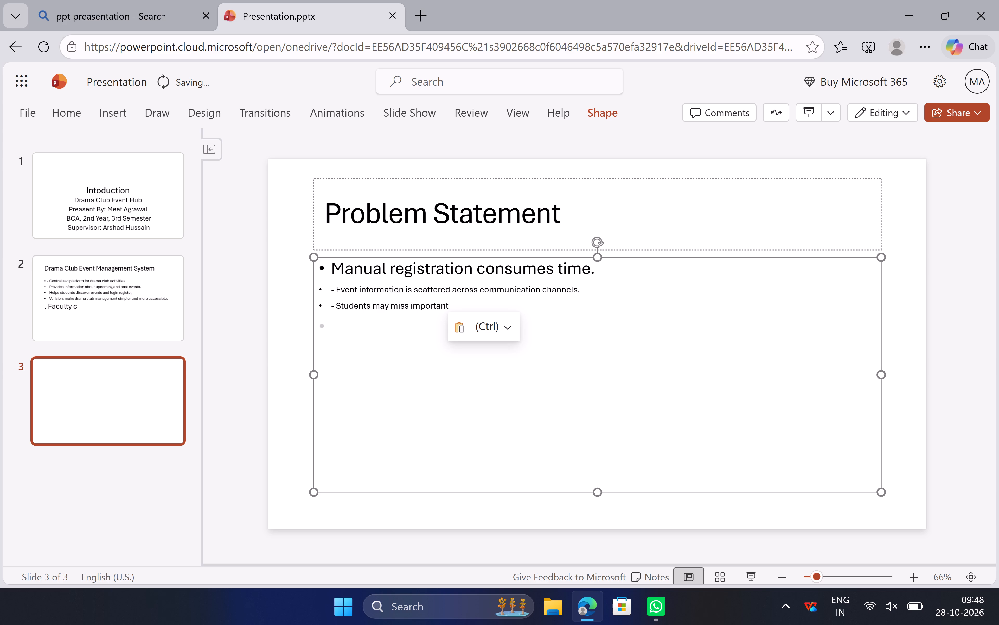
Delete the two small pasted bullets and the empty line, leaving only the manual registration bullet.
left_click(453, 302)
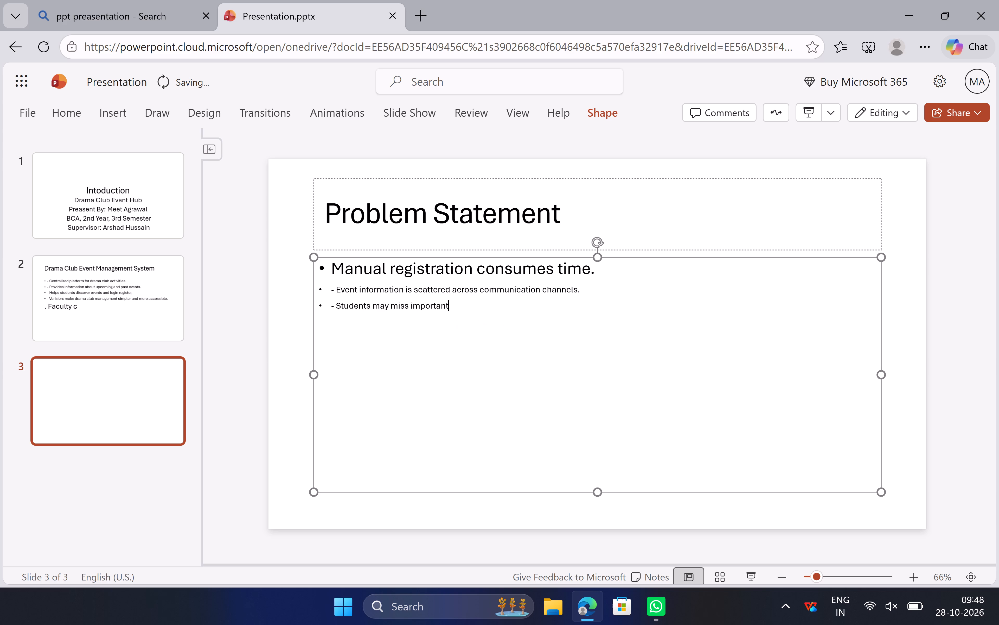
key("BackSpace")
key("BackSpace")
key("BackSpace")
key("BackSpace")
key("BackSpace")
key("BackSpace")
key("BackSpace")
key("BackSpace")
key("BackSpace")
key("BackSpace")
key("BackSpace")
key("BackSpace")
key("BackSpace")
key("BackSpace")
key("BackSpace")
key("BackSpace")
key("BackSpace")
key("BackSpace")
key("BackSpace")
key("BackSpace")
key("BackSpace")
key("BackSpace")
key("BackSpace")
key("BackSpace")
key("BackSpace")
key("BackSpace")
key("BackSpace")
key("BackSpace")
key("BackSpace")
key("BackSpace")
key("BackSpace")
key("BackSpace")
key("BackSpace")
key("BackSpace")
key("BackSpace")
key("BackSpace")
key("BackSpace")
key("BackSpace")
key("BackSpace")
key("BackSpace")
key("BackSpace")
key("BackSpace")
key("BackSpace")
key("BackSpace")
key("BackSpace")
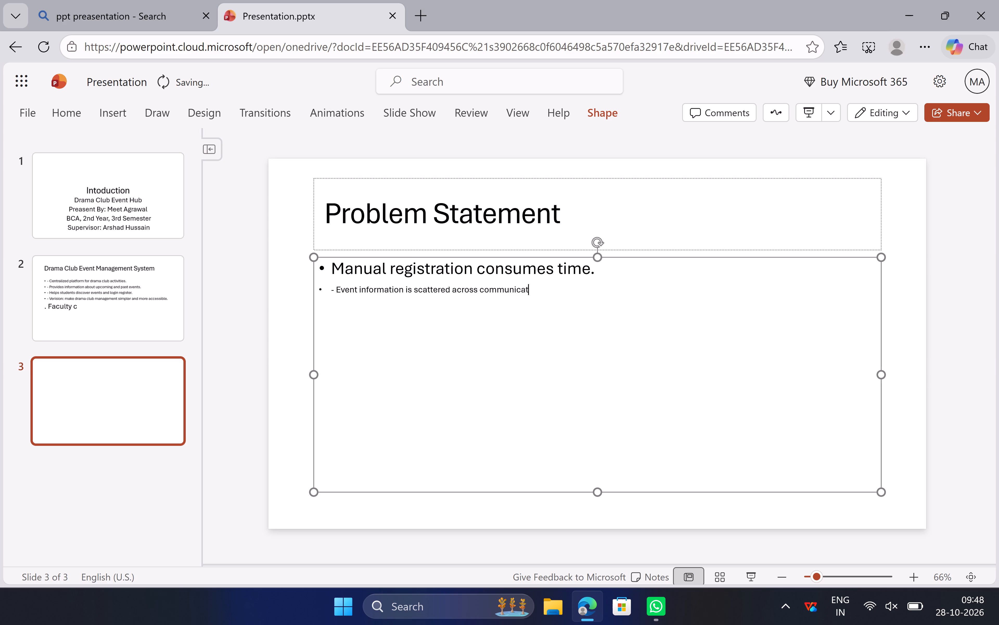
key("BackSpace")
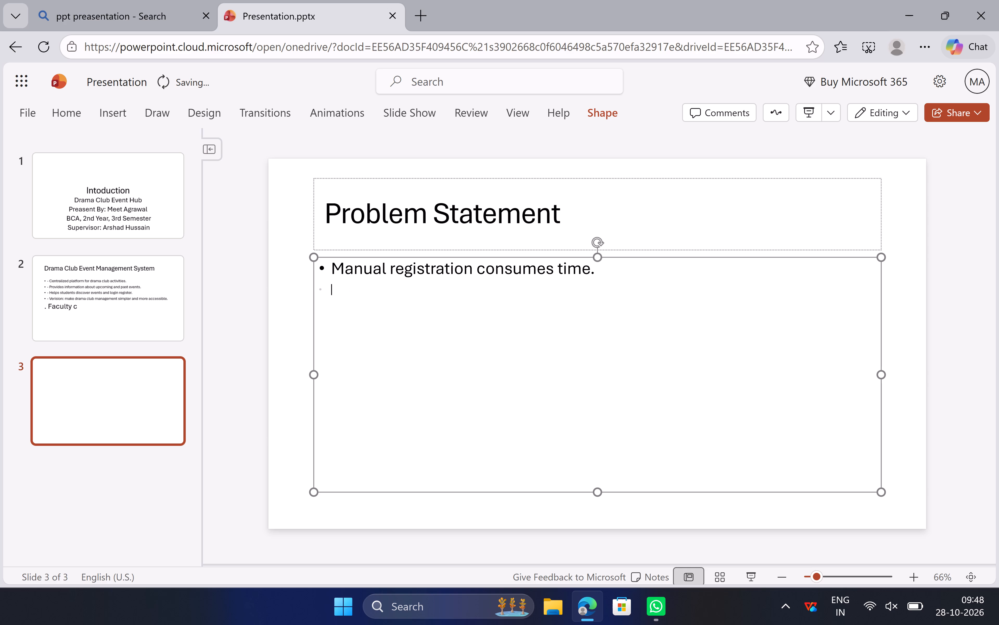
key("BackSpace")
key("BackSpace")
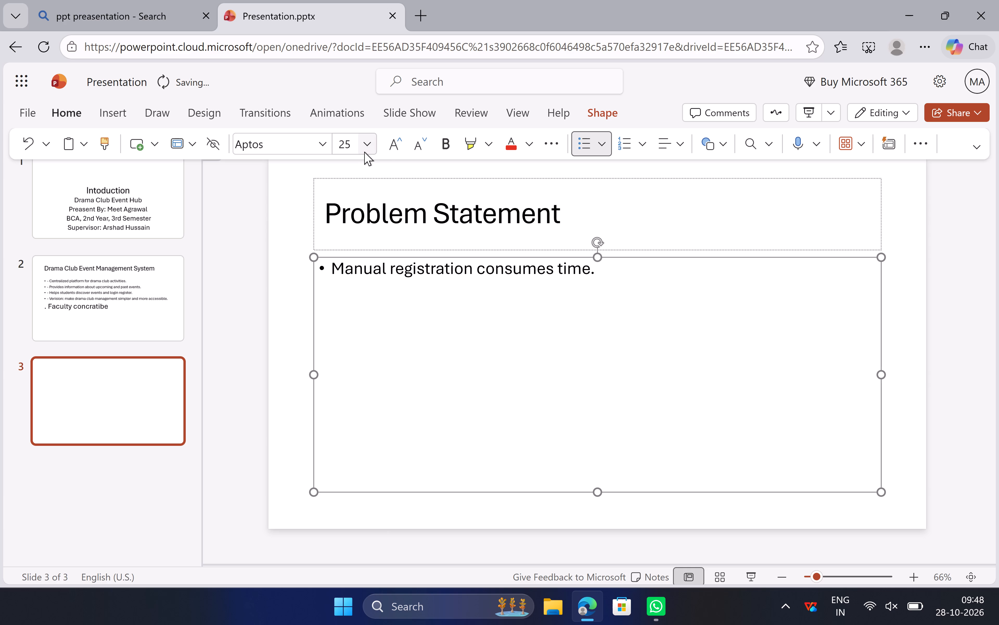
Start a new bullet at font size 54 below the first one and paste the copied bullets on scattered event information and students missing out.
left_click(365, 151)
left_click(348, 566)
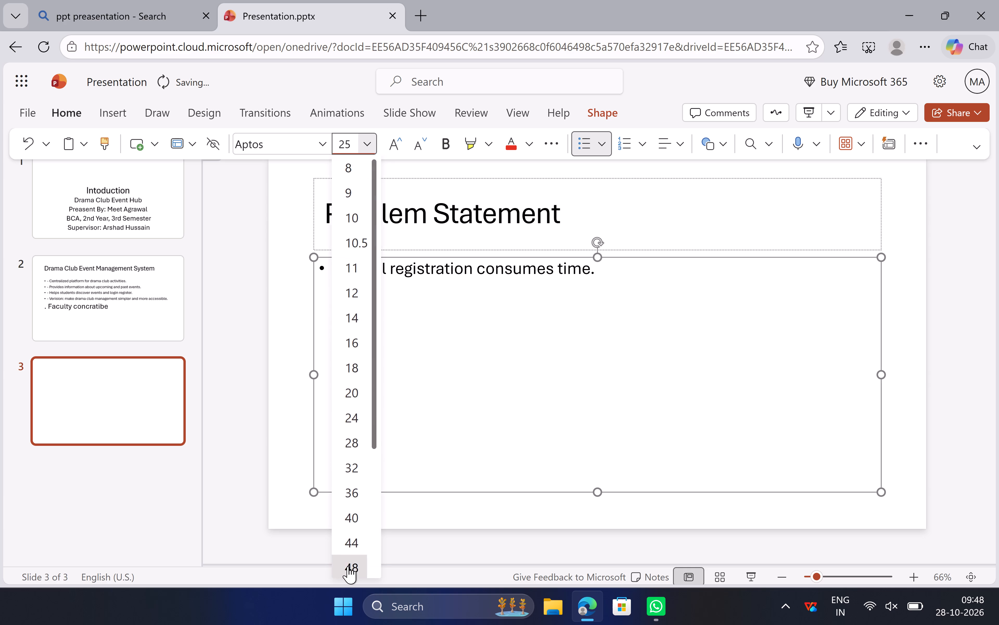
key("Return")
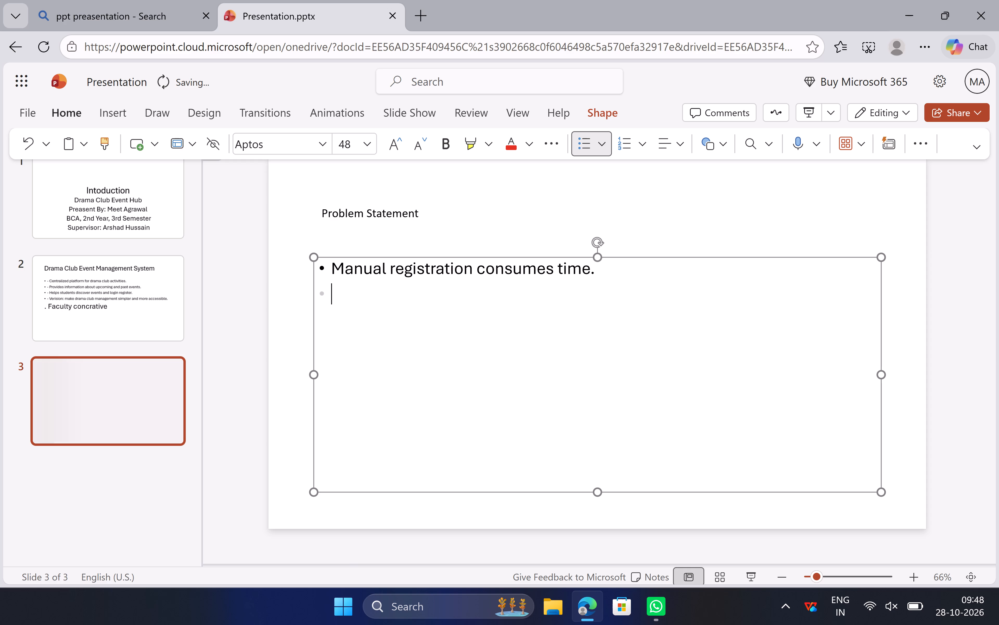
left_click(372, 151)
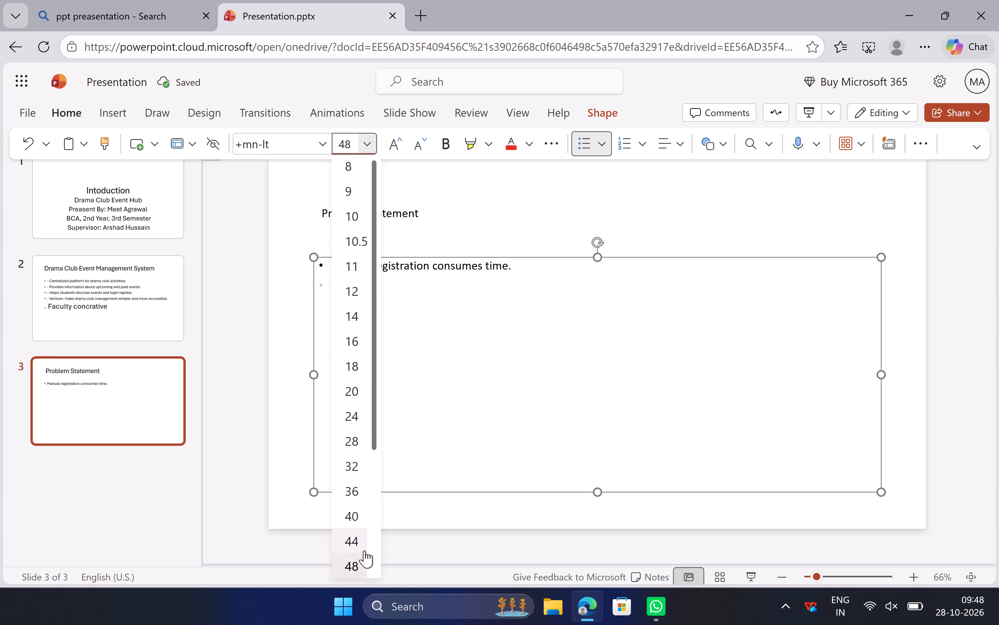
left_click(350, 562)
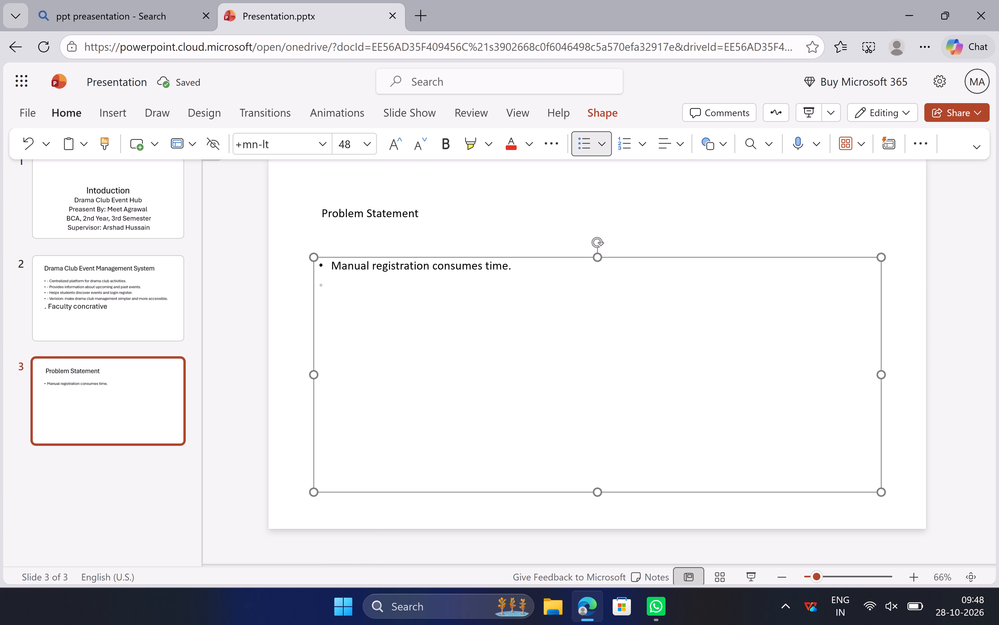
left_click(370, 146)
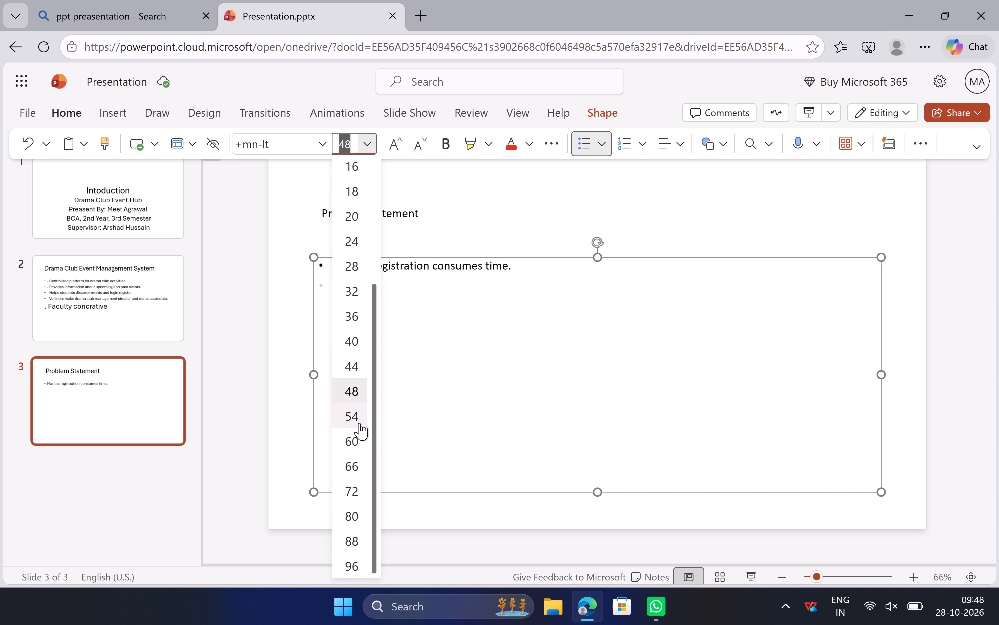
left_click(358, 417)
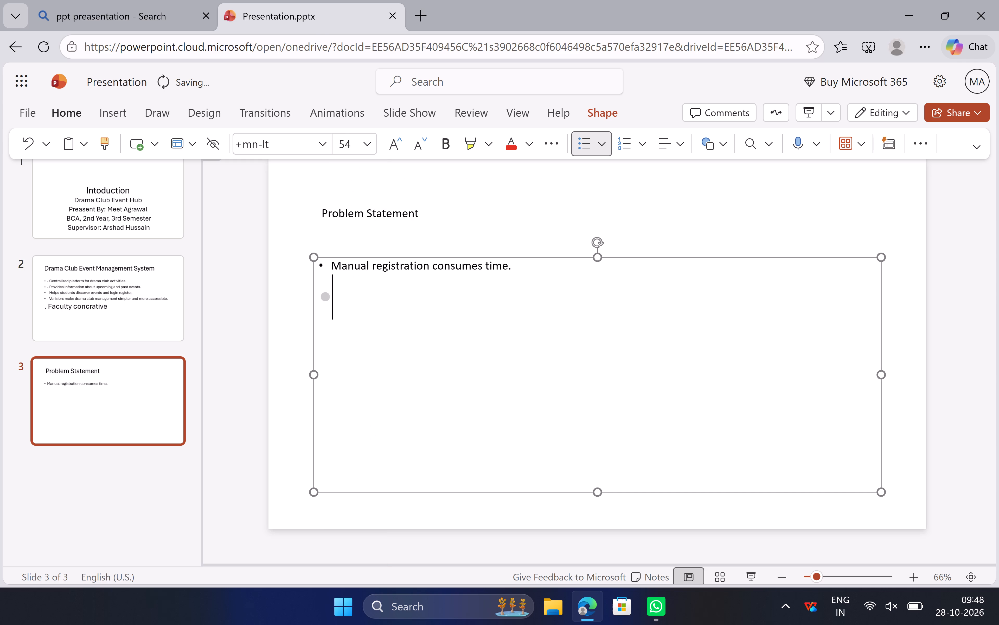
key("ctrl+v")
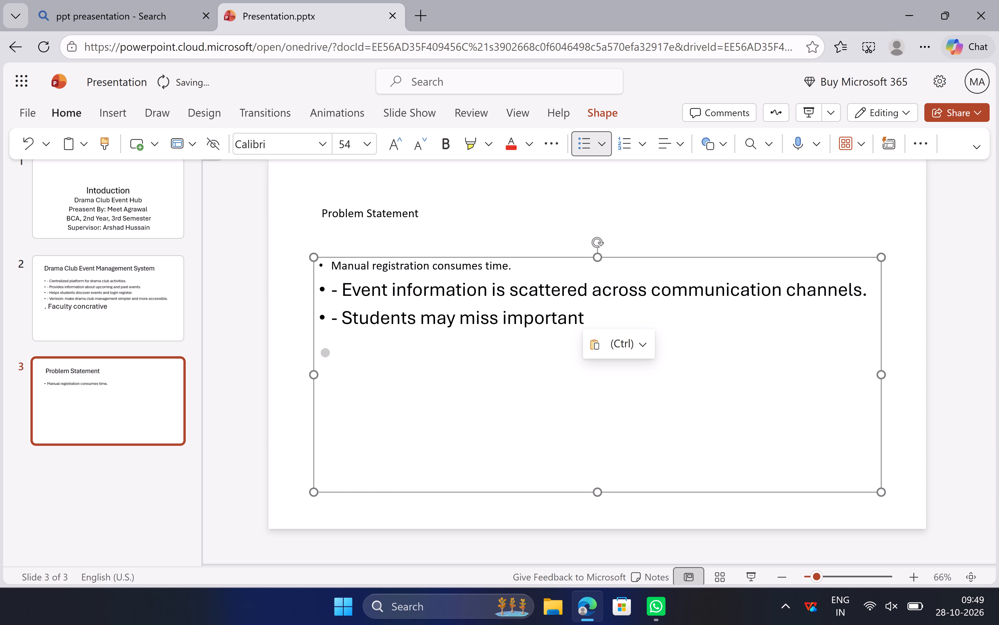
Remove the leading dashes from the "Event information is scattered" and "Students may miss important" bullets.
left_click(340, 293)
key("BackSpace")
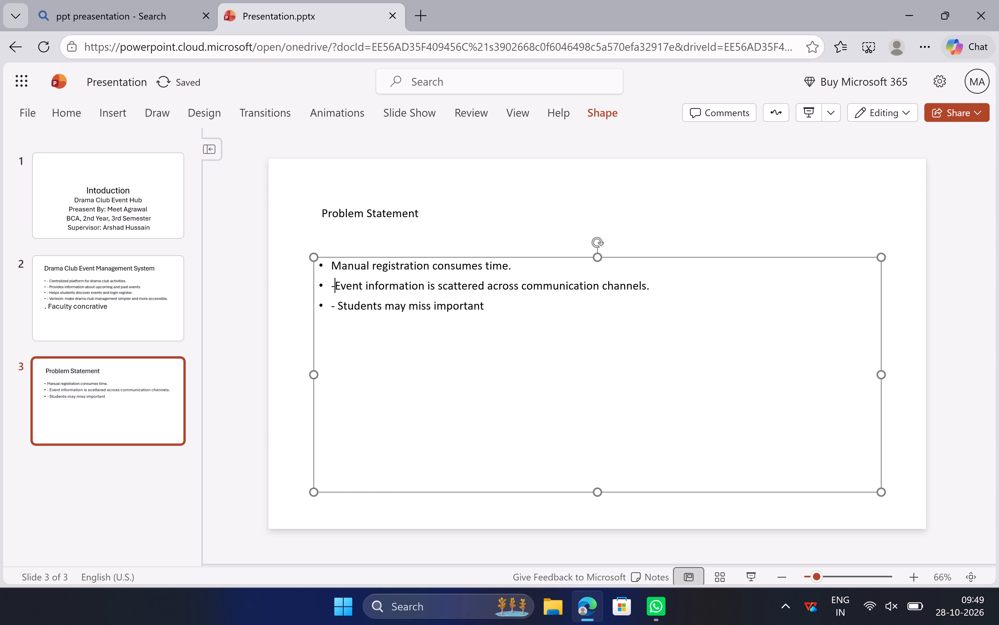
key("BackSpace")
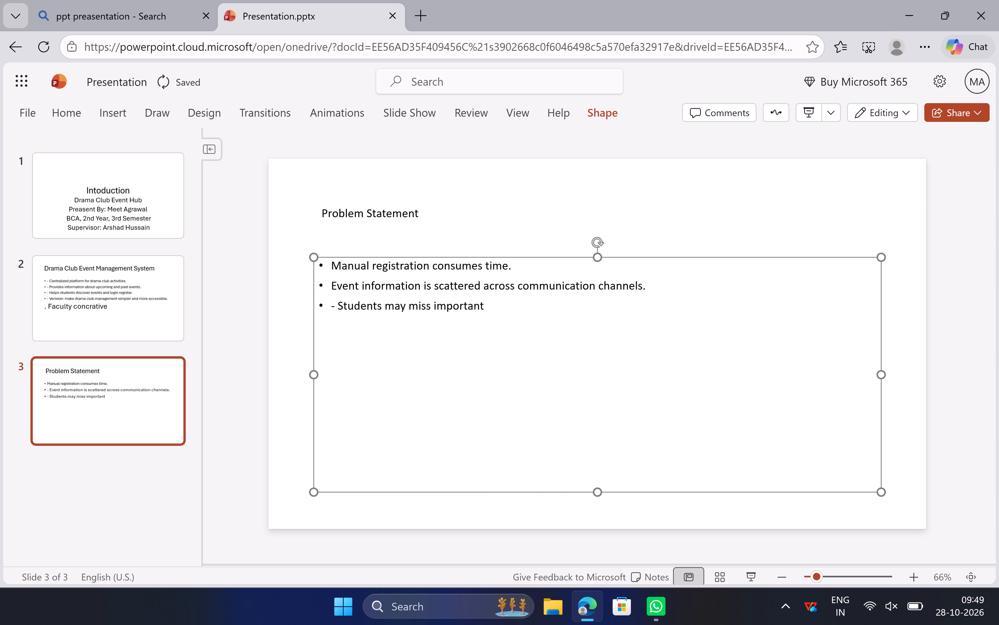
left_click(335, 309)
key("BackSpace")
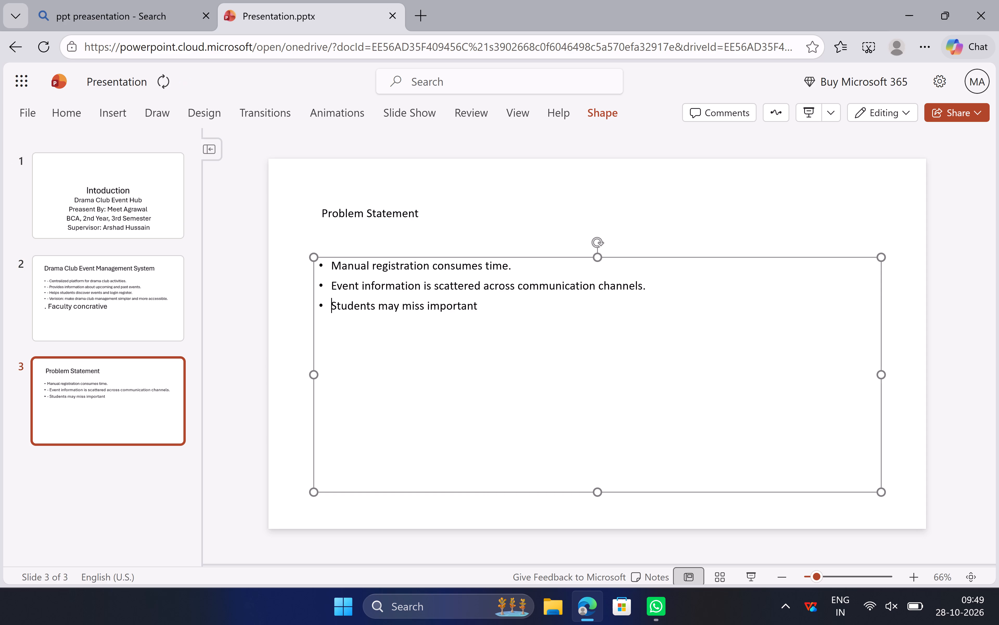
End the "Students may miss important" bullet with a period and add an empty line without a bullet below it.
left_click(484, 310)
key("period")
key("Return")
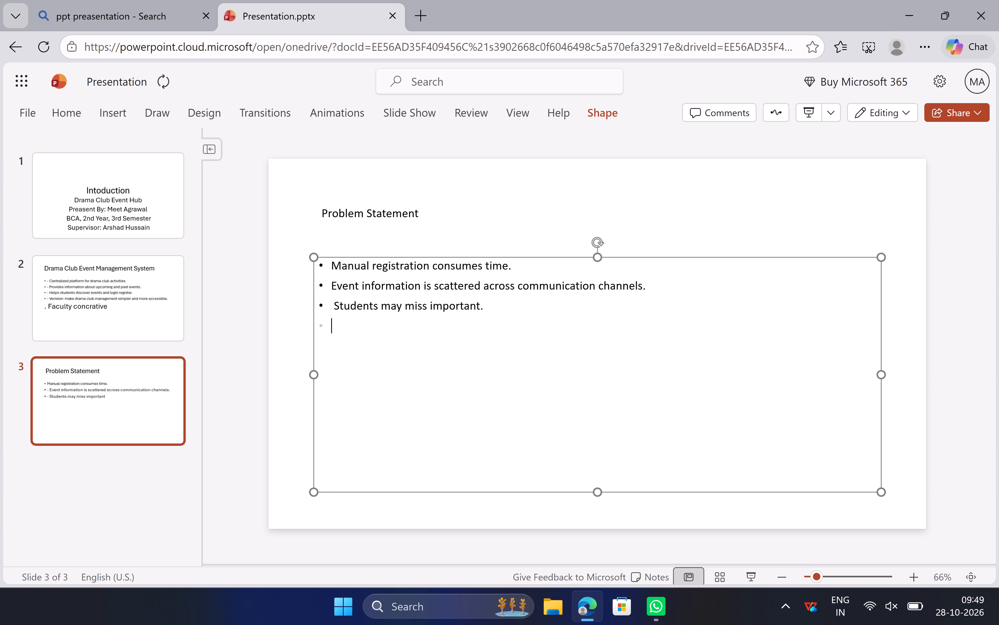
key("BackSpace")
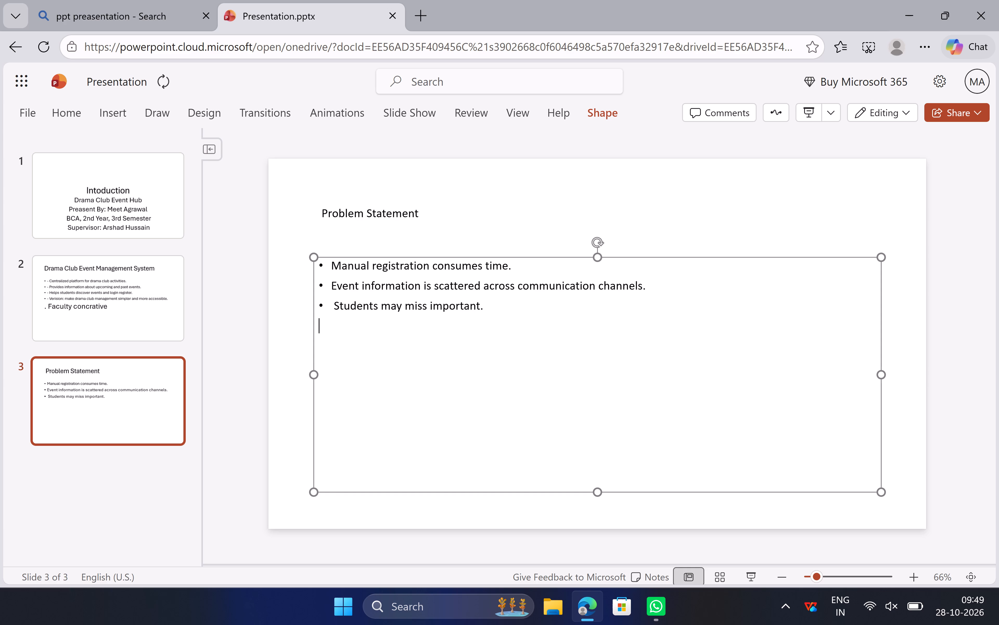
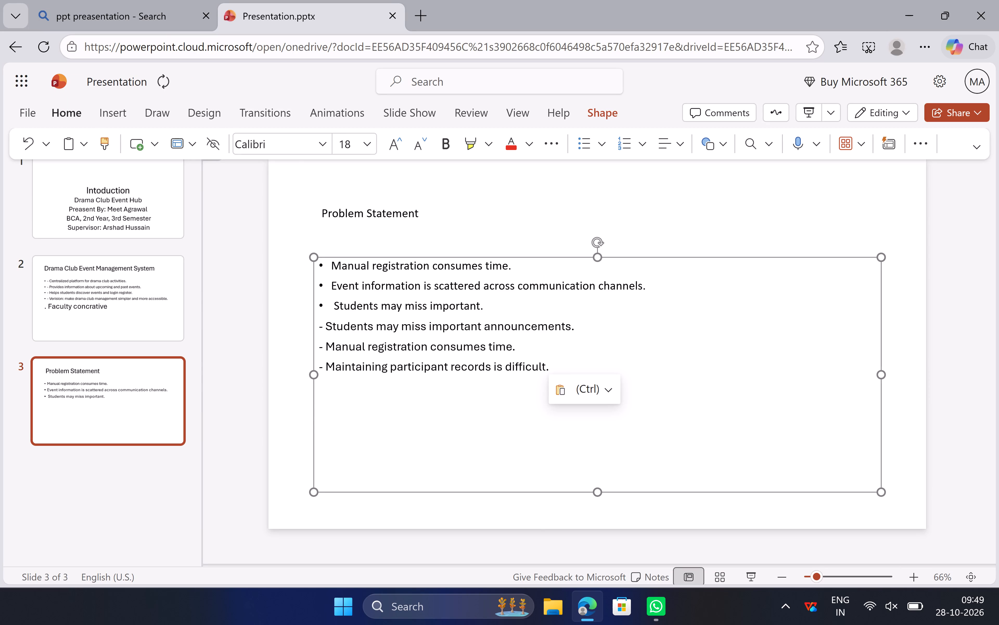
Delete the repeated "- Manual registration consumes time." line from above the participant records line on the Problem Statement slide.
left_click(521, 351)
key("BackSpace")
key("BackSpace")
key("BackSpace")
key("BackSpace")
key("BackSpace")
key("BackSpace")
key("BackSpace")
key("BackSpace")
key("BackSpace")
key("BackSpace")
key("BackSpace")
key("BackSpace")
key("BackSpace")
key("BackSpace")
key("BackSpace")
key("BackSpace")
key("BackSpace")
key("BackSpace")
key("BackSpace")
key("BackSpace")
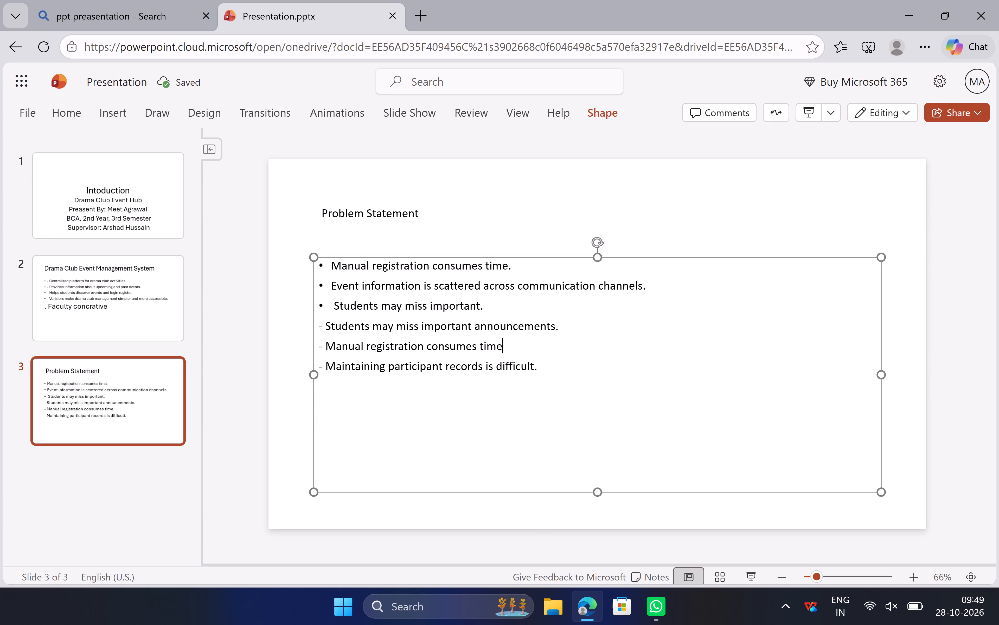
key("BackSpace")
key("BackSpace")
key("BackSpace")
key("BackSpace")
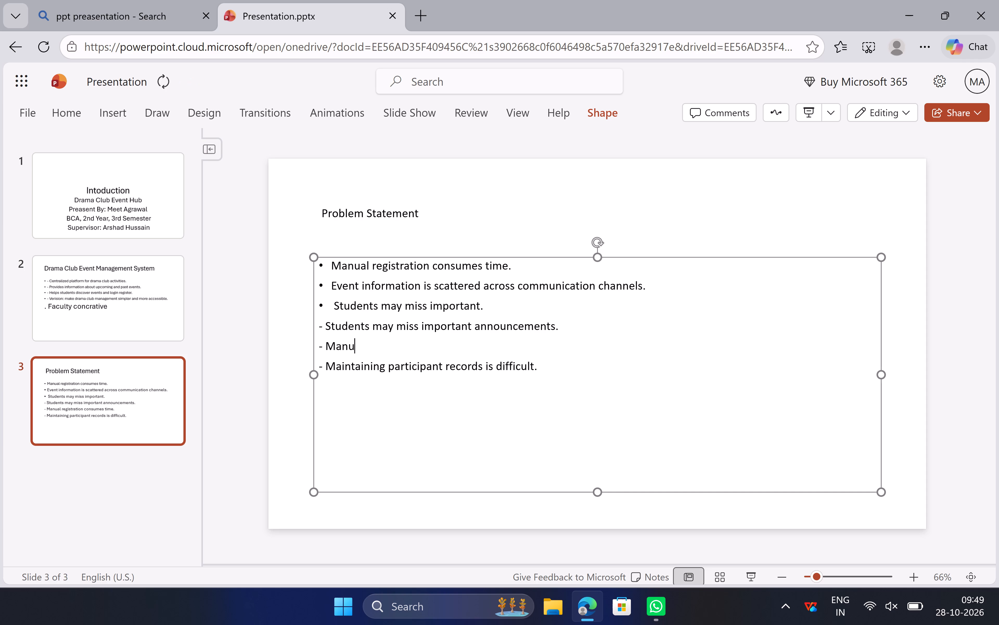
key("BackSpace")
key("BackSpace")
key("BackSpace")
key("BackSpace")
key("BackSpace")
key("BackSpace")
key("BackSpace")
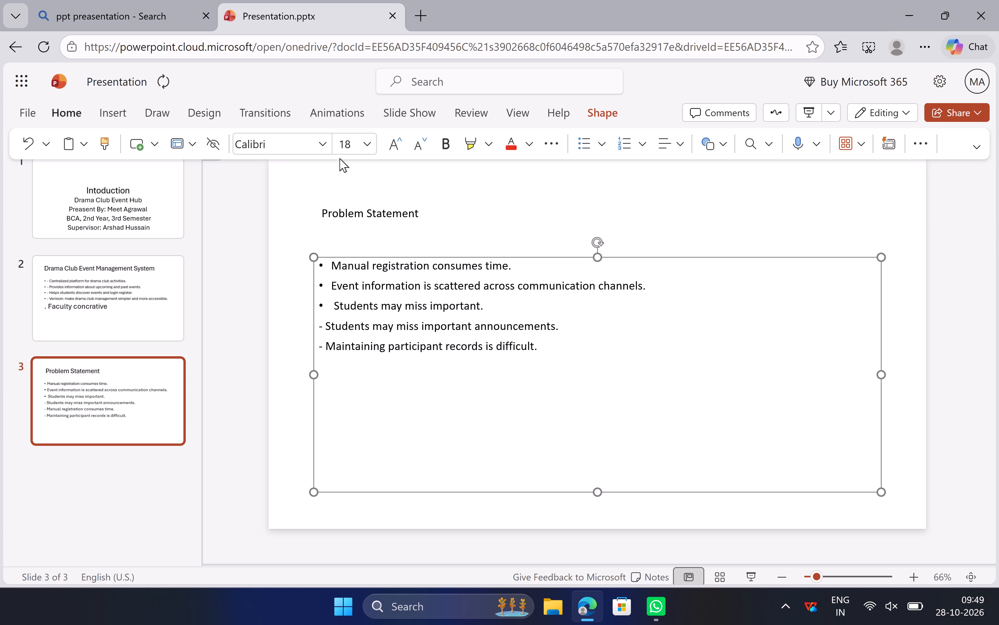
Add a new slide after the Problem Statement slide and open its title placeholder for text entry.
left_click(134, 146)
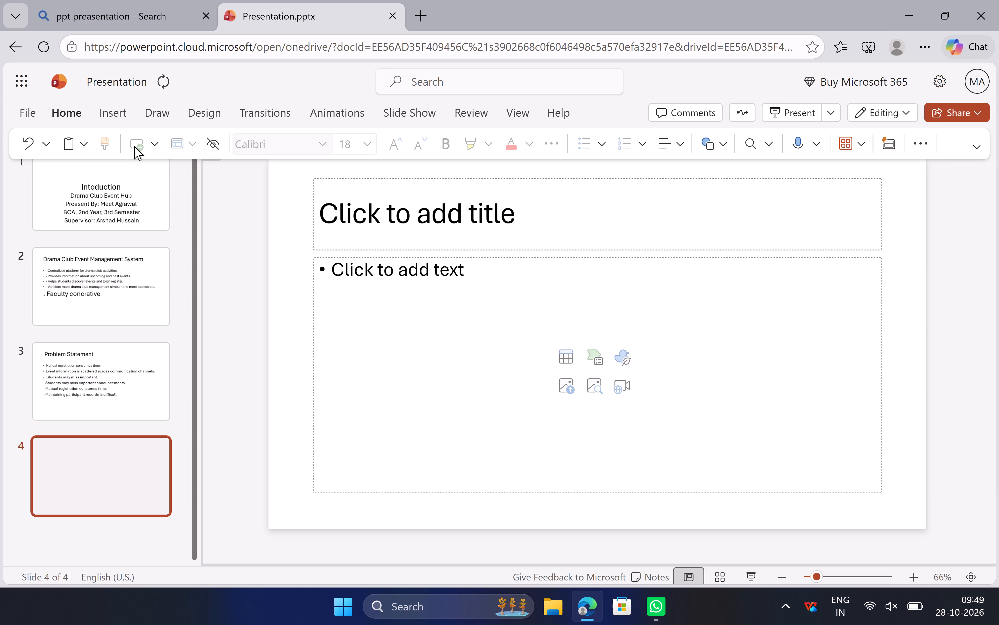
left_click(545, 210)
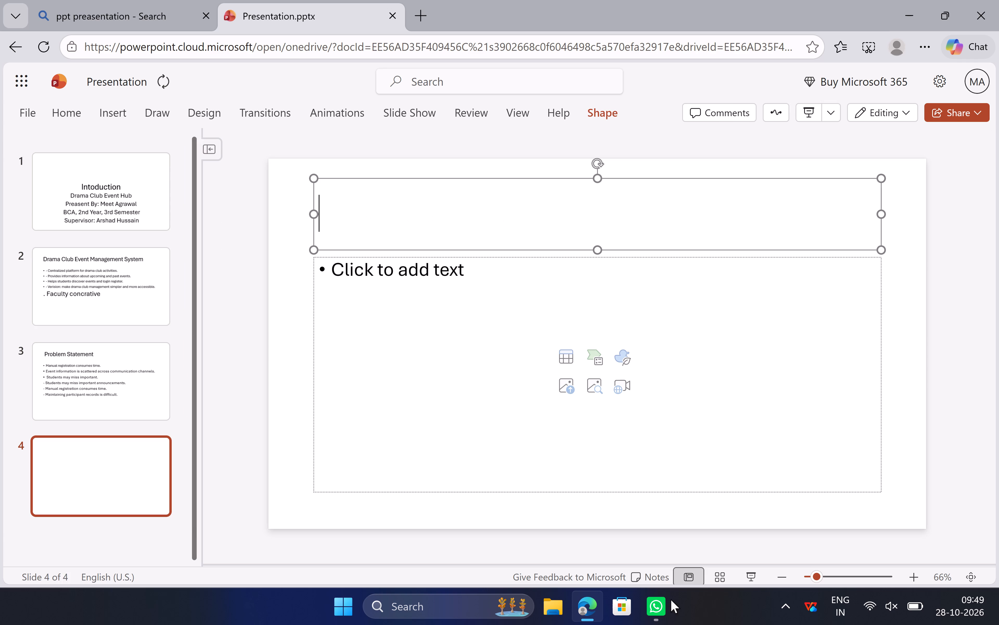
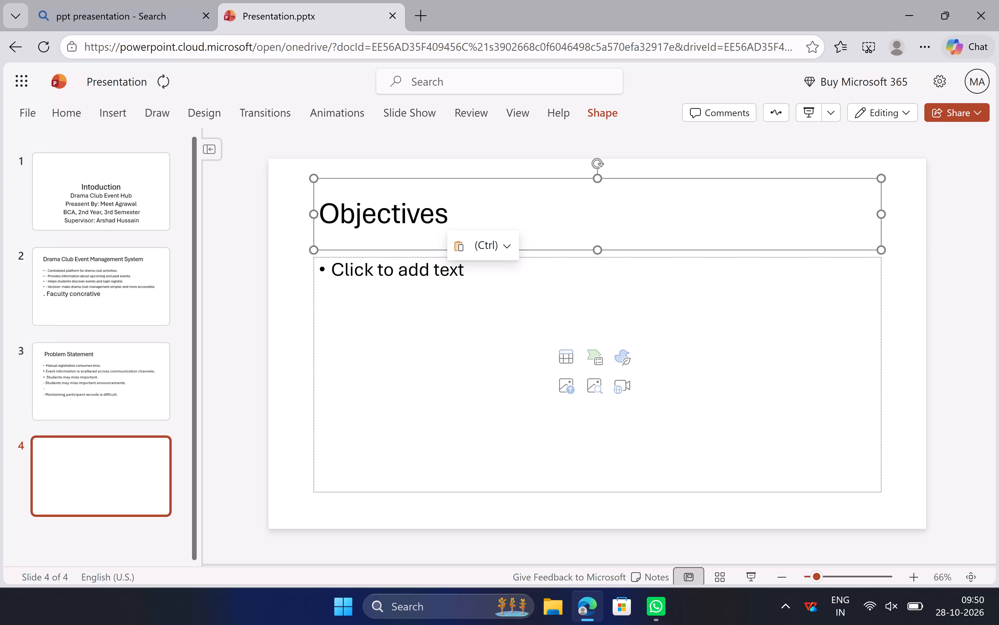
Set the font size of the empty content placeholder on the Objectives slide to 48.
left_click(524, 310)
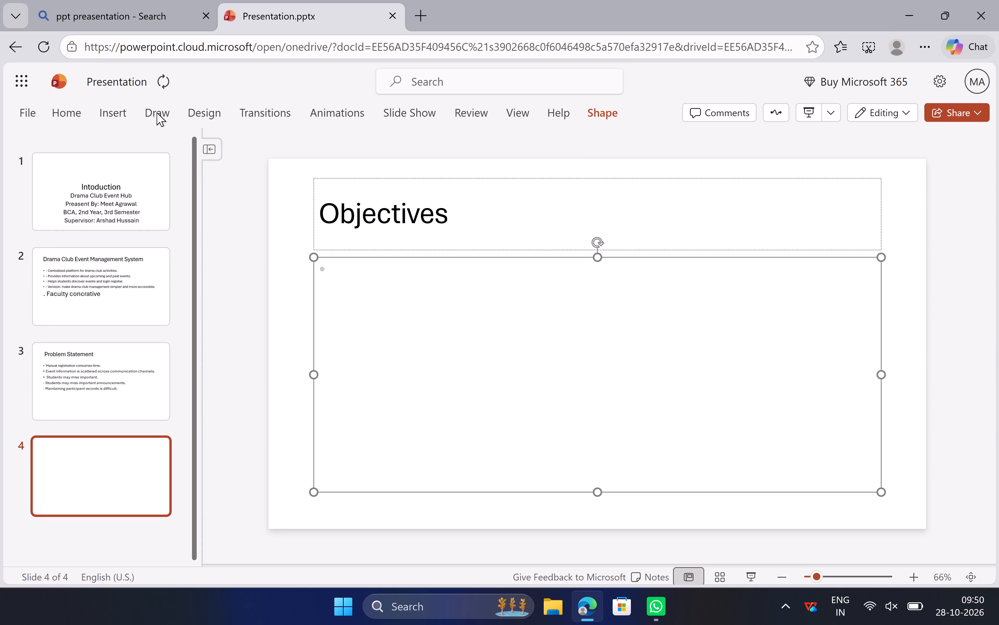
left_click(370, 148)
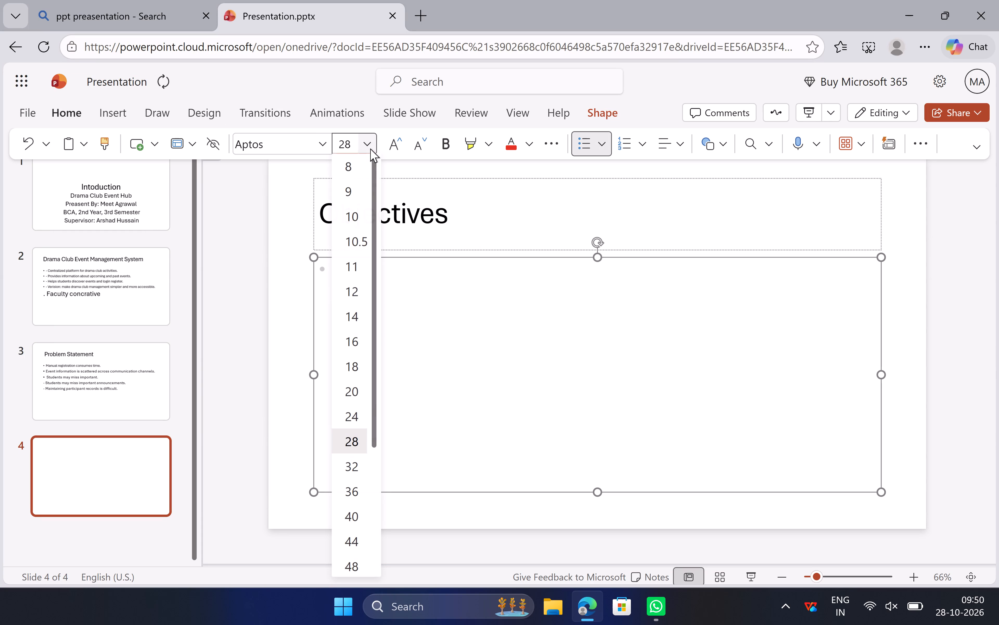
left_click(354, 570)
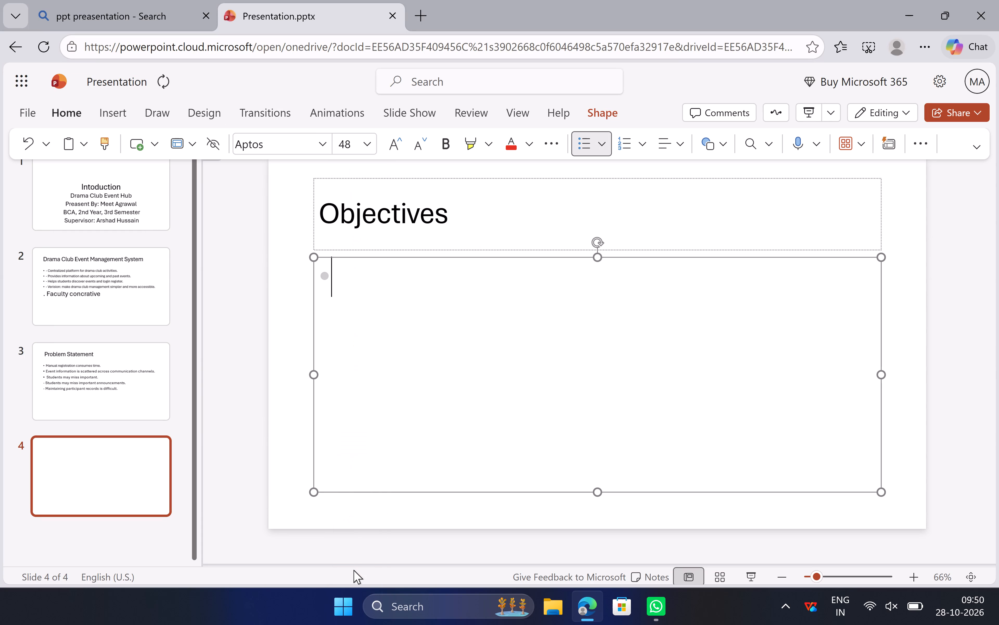
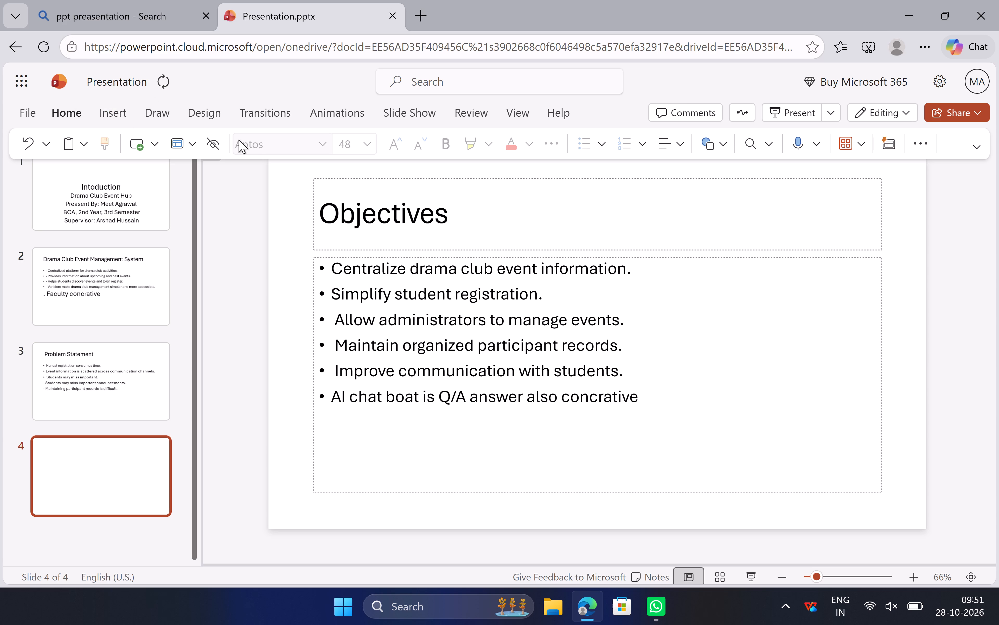
left_click(137, 141)
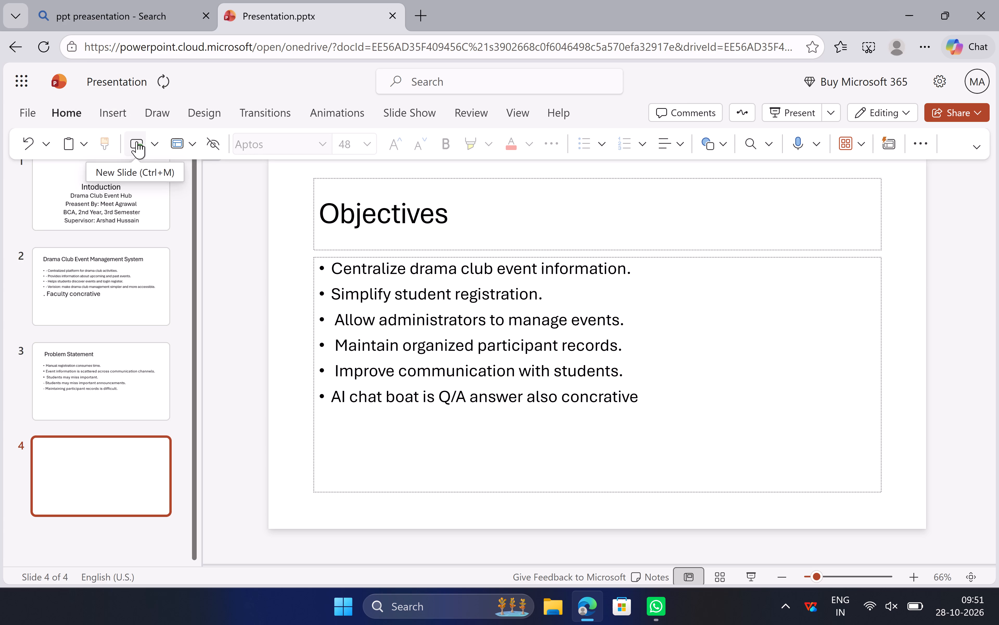
left_click(132, 142)
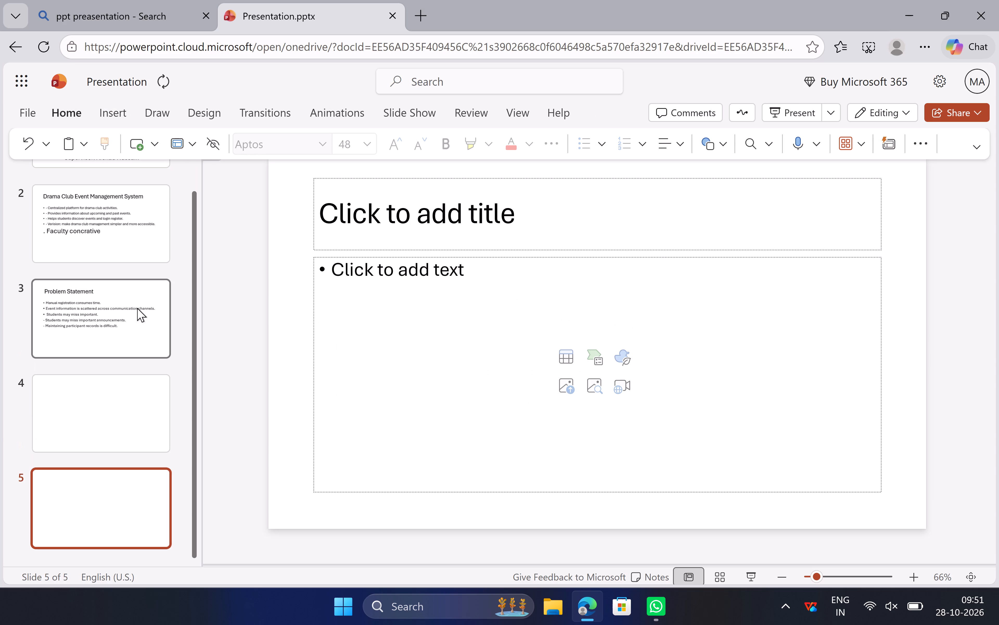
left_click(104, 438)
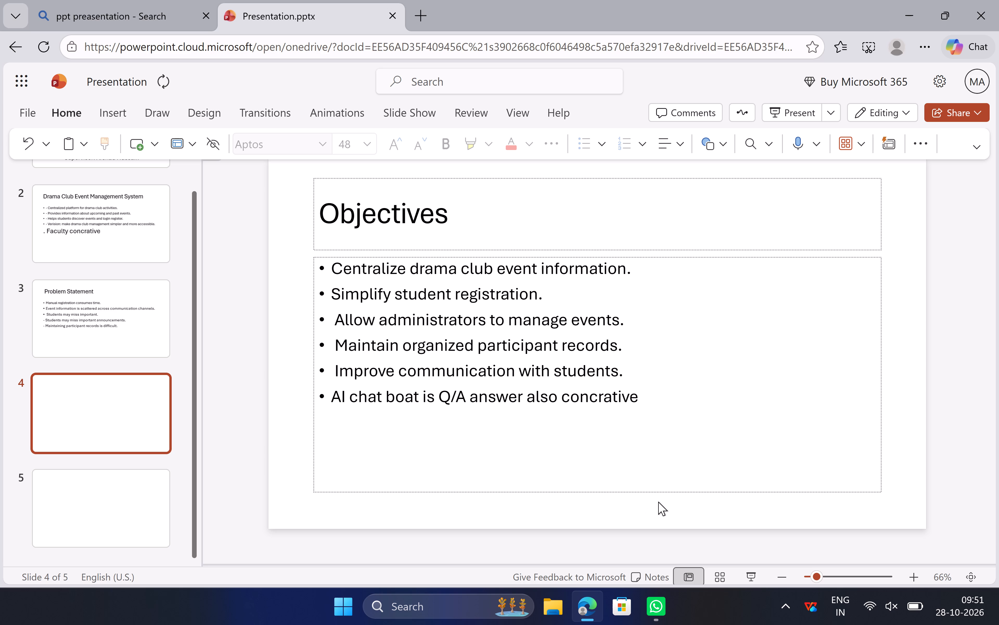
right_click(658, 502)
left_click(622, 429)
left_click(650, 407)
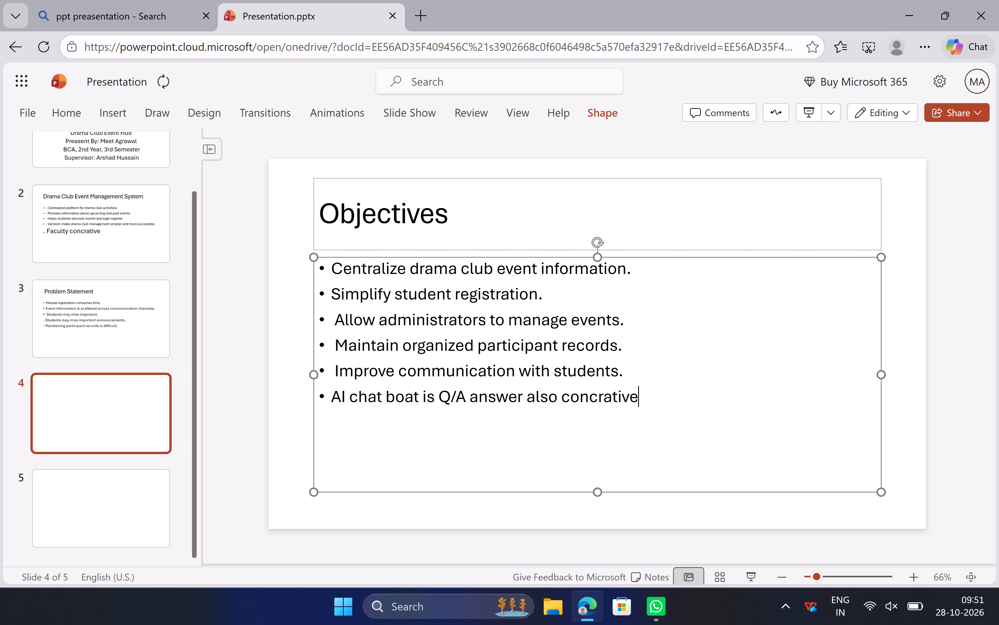
Open the slide options for the blank fifth slide.
right_click(132, 494)
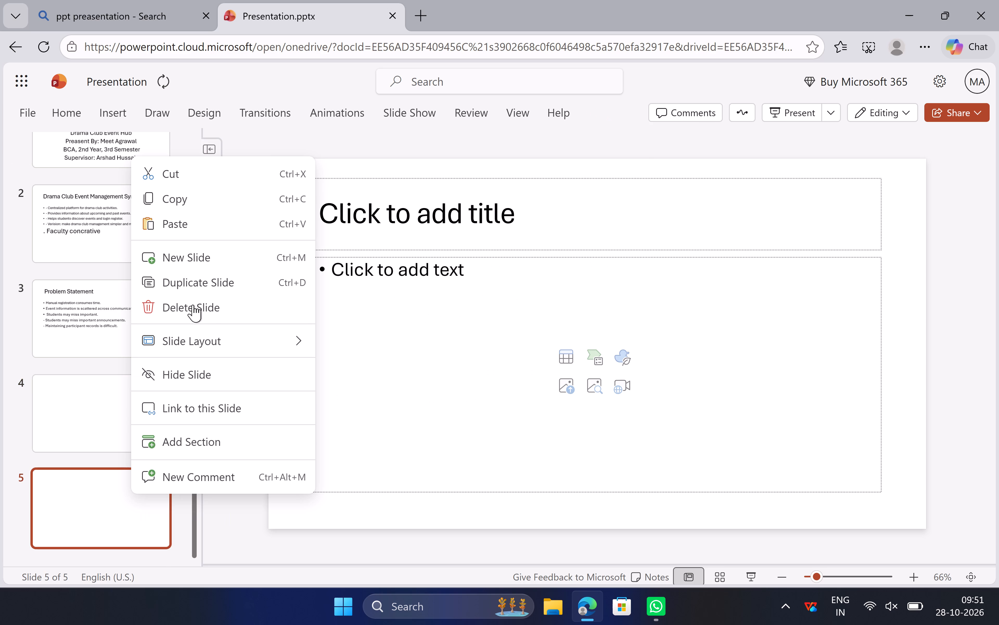
Delete the blank fifth slide from the presentation.
left_click(206, 314)
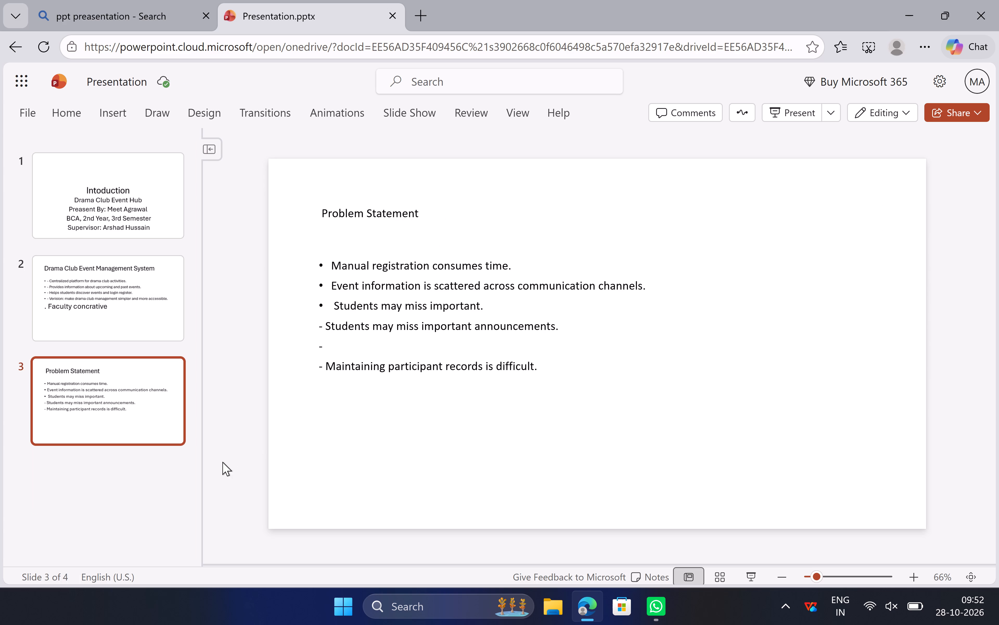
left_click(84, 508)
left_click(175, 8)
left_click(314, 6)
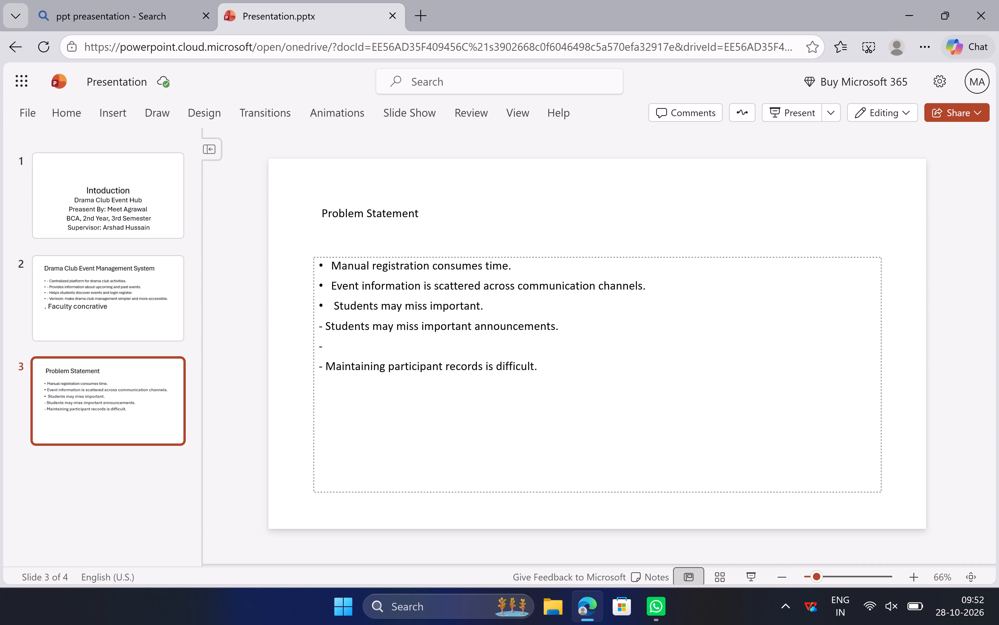
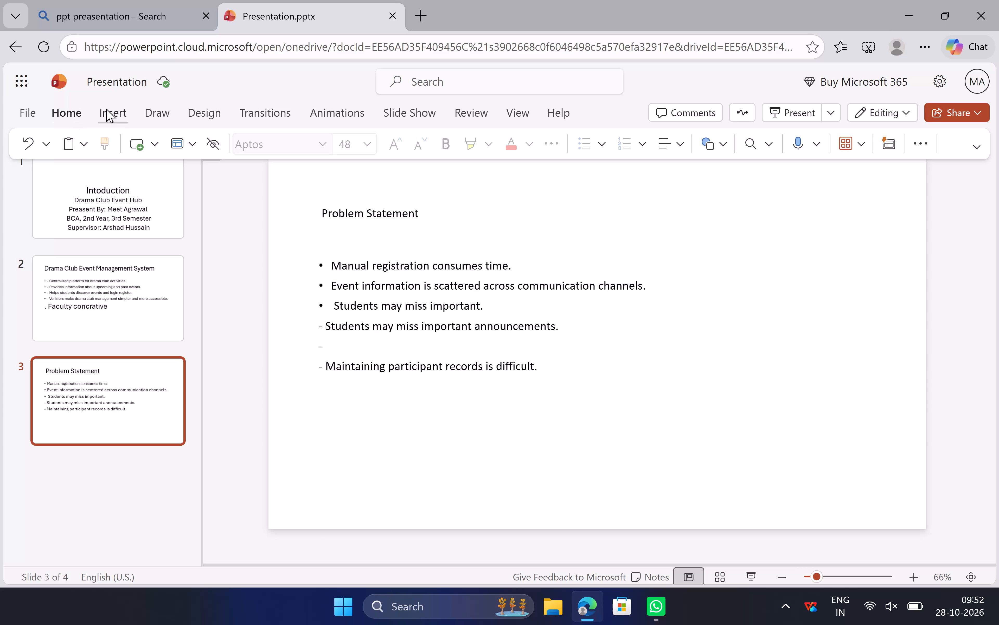
Add a new blank title-and-text slide after the Problem Statement slide.
left_click(139, 145)
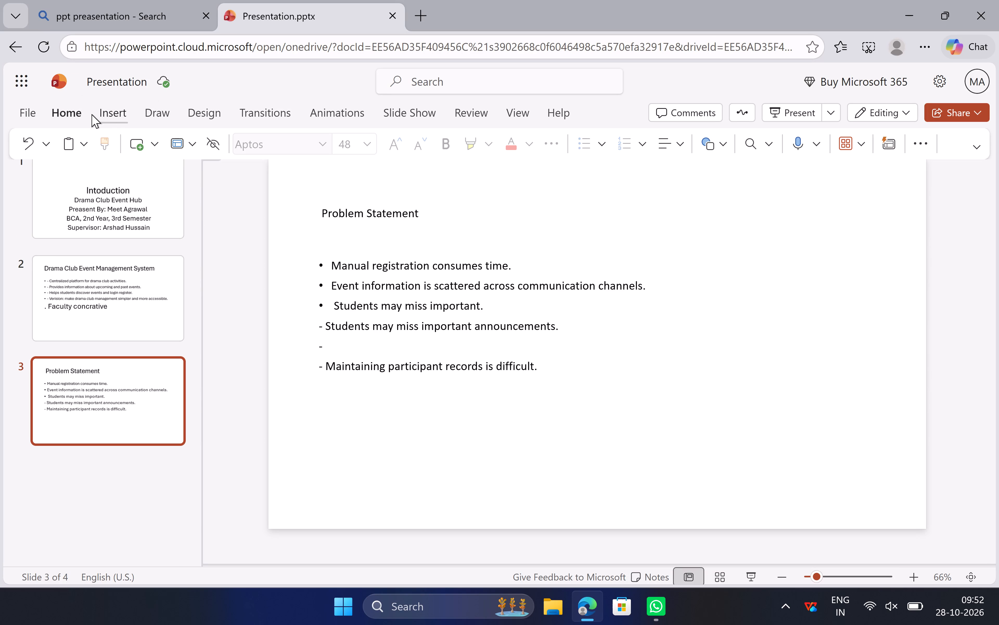
left_click(138, 147)
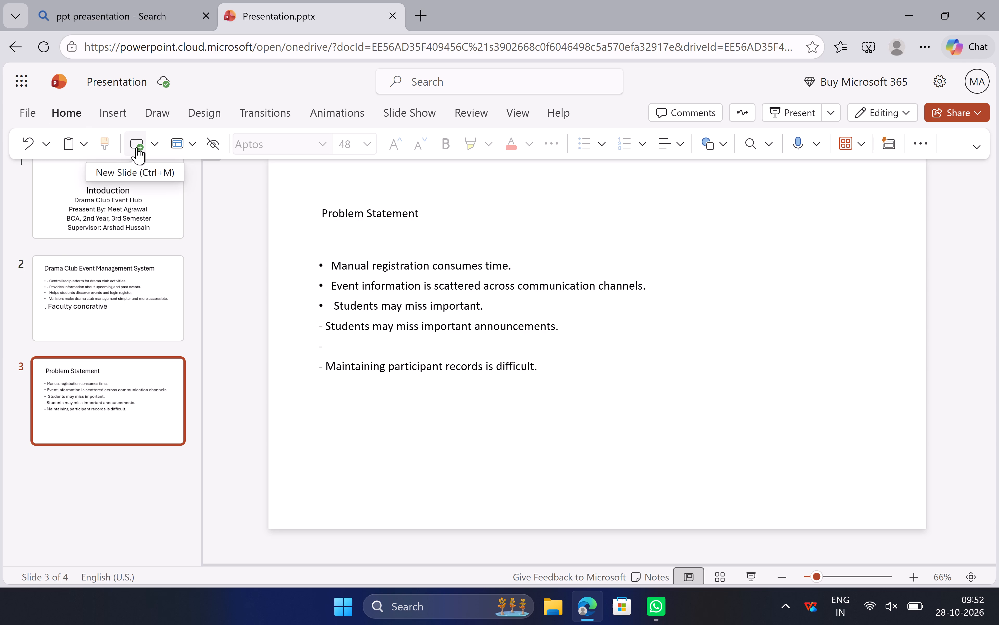
left_click(136, 147)
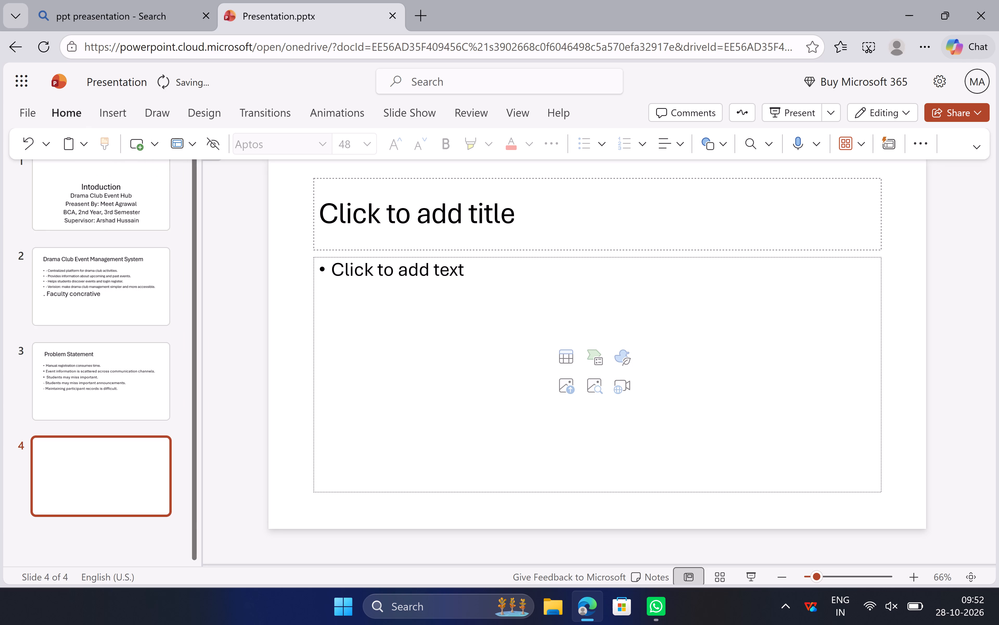
Open the empty title placeholder of the new fourth slide for text entry.
left_click(534, 220)
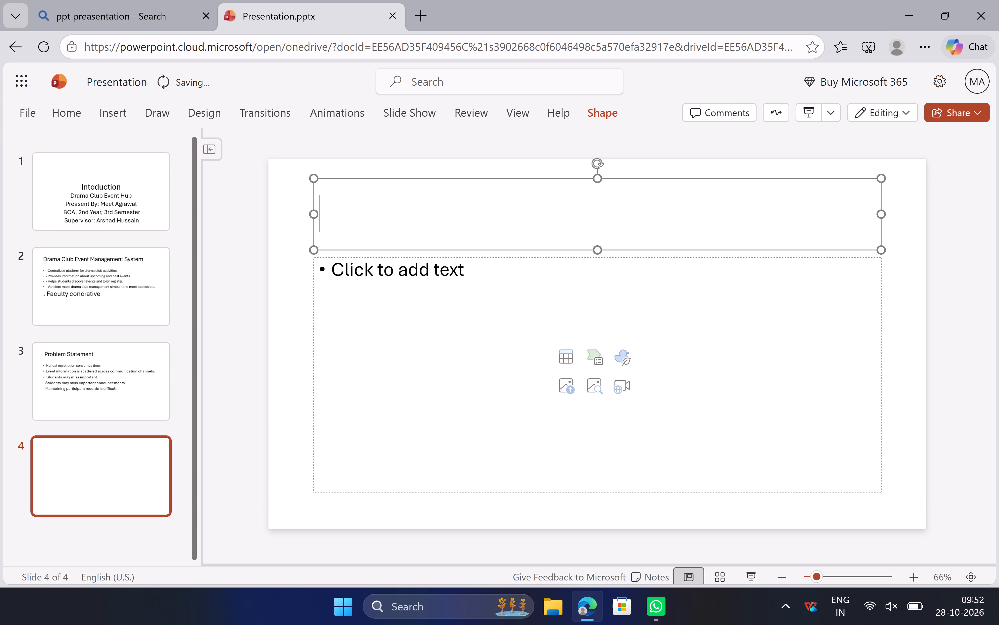
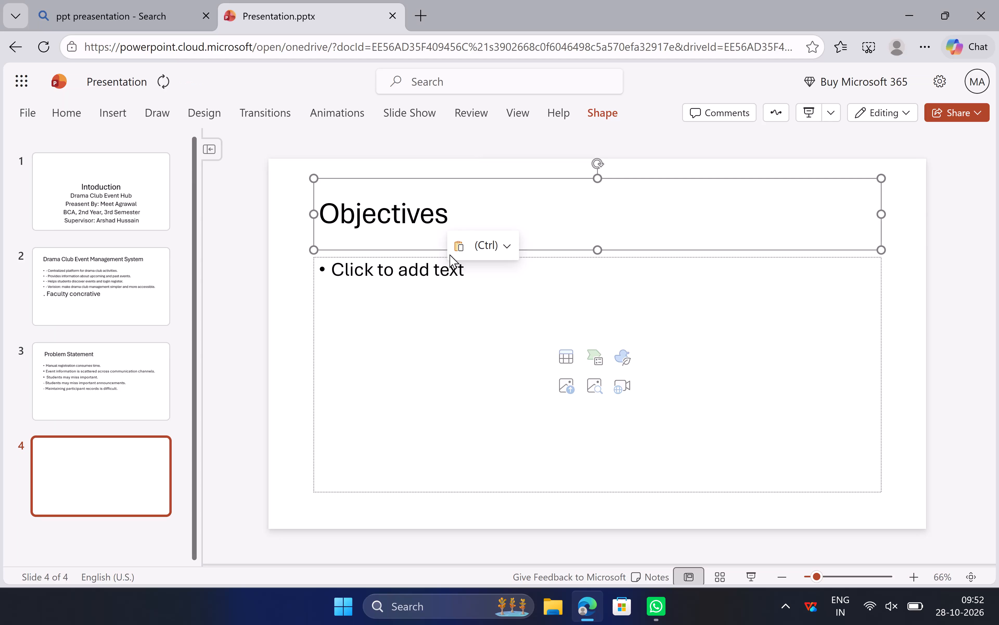
Open the empty body placeholder beneath the Objectives title on the fourth slide for text entry.
left_click(491, 306)
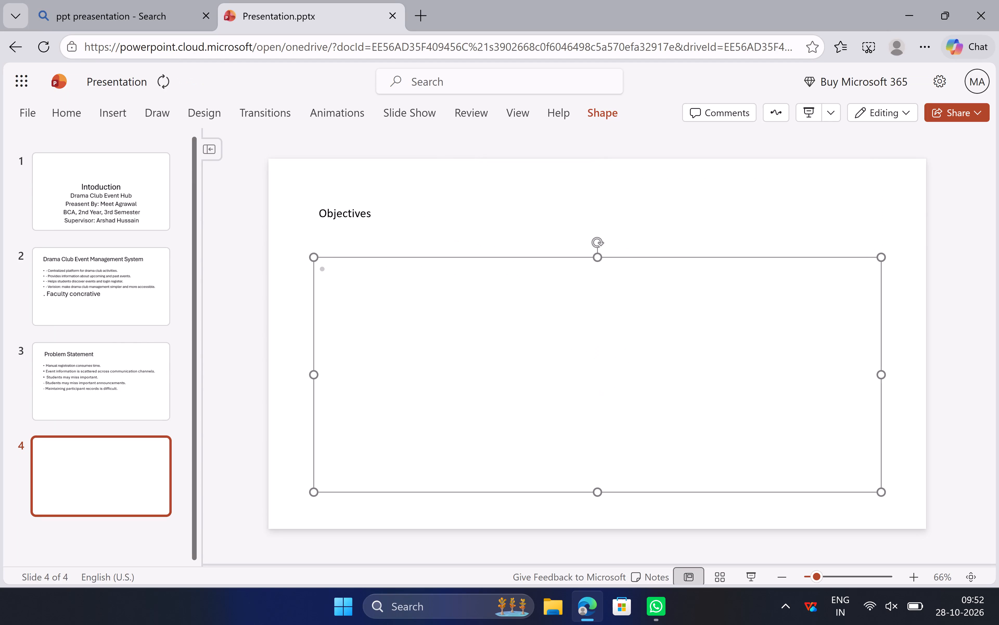
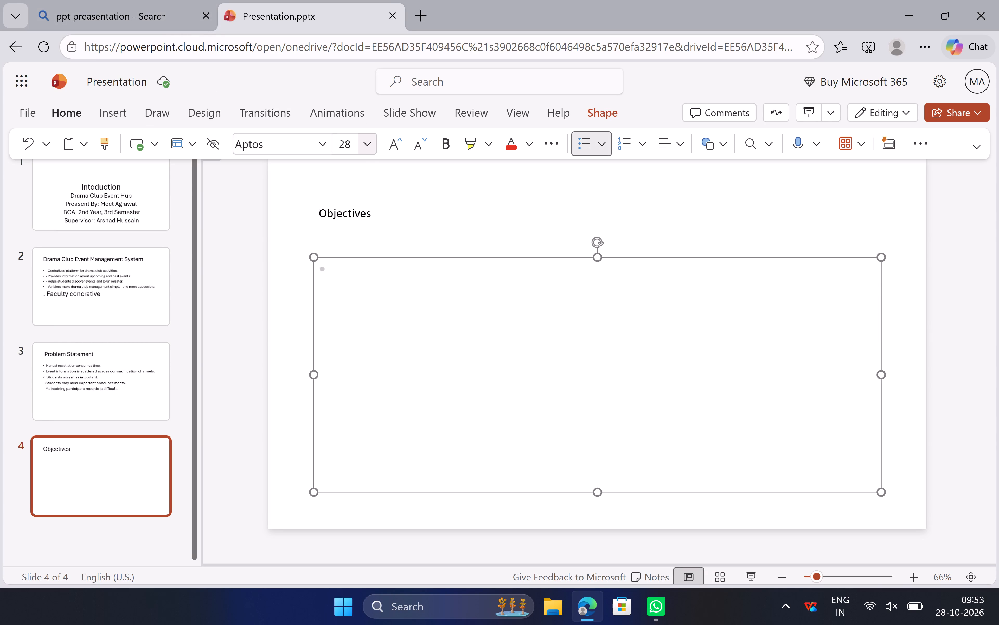
left_click(367, 146)
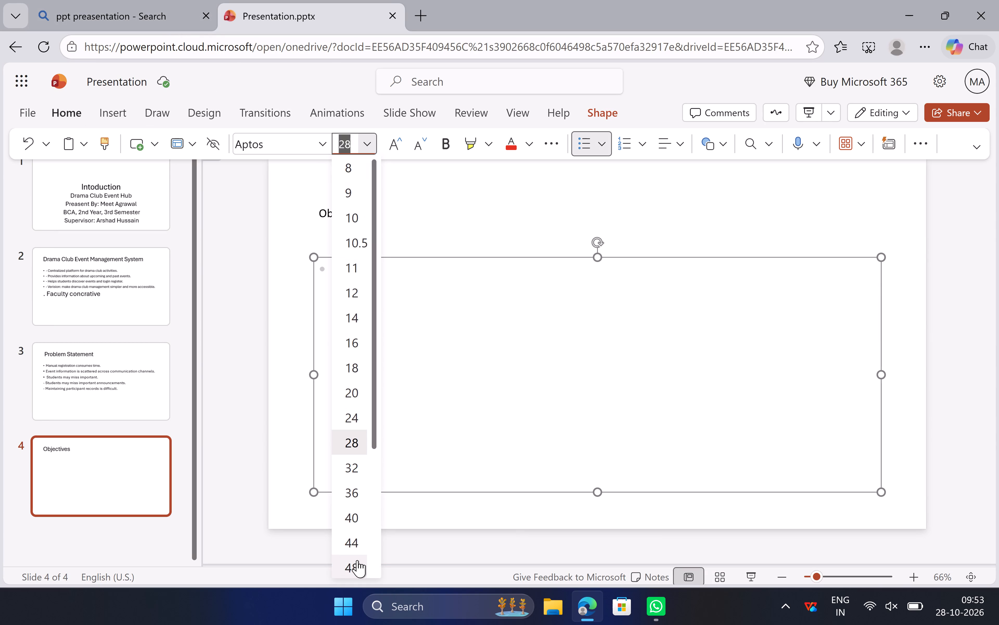
left_click(357, 560)
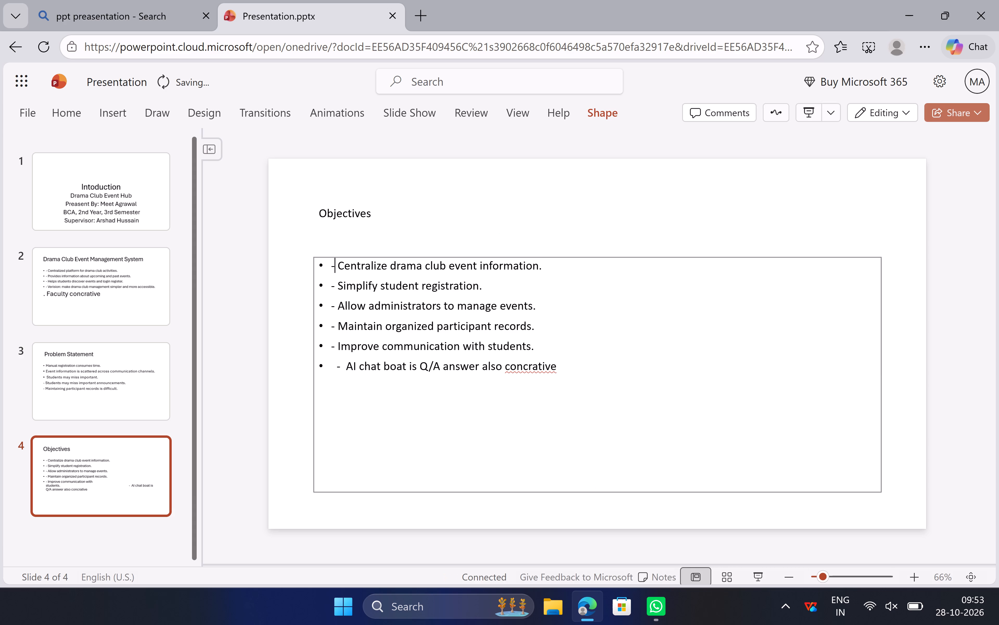
key("BackSpace")
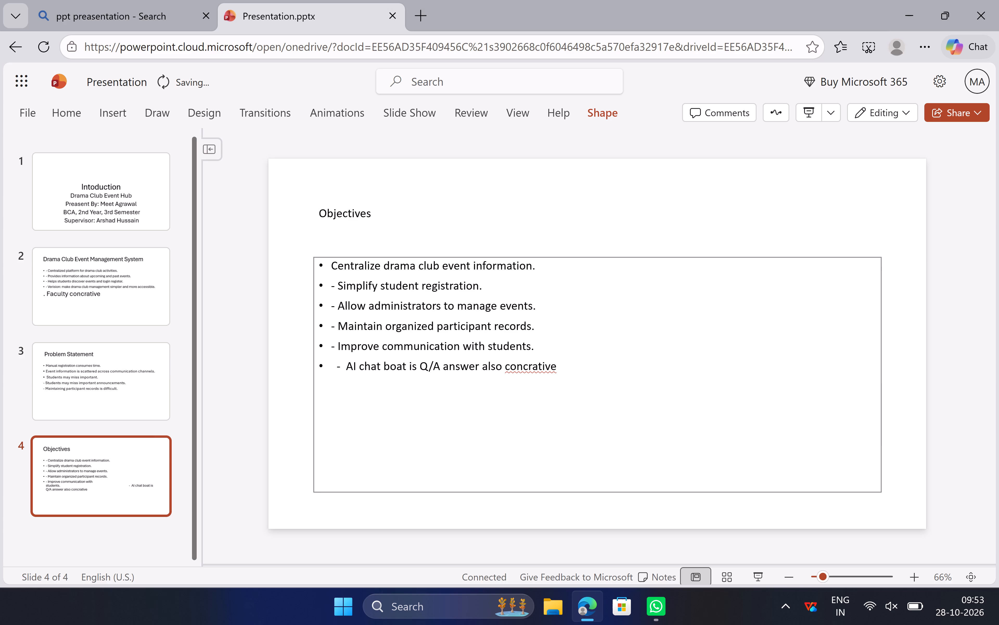
left_click(338, 291)
key("BackSpace")
key("BackSpace")
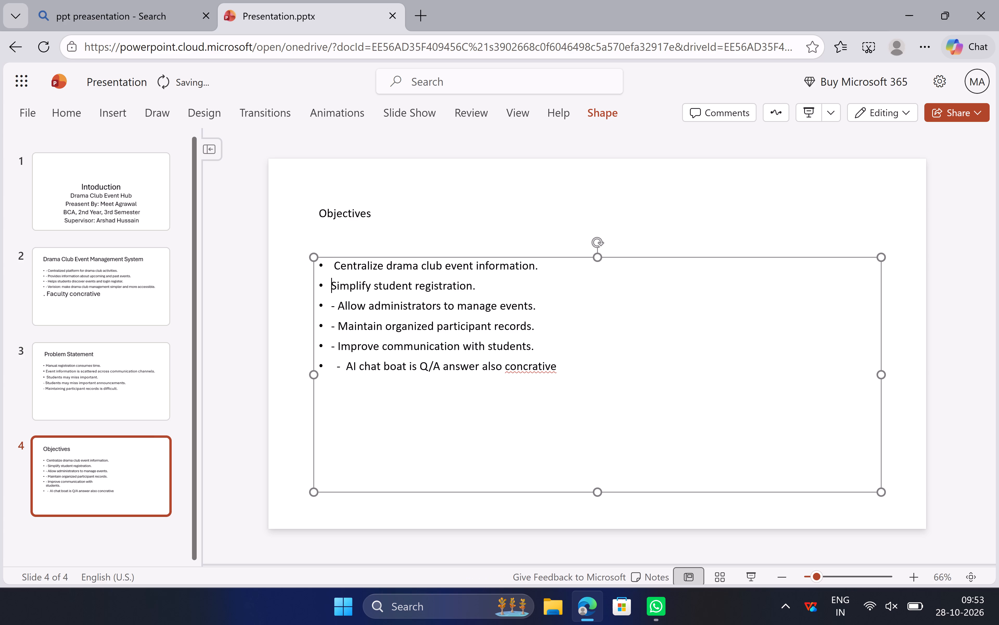
left_click(333, 309)
key("Right")
key("BackSpace")
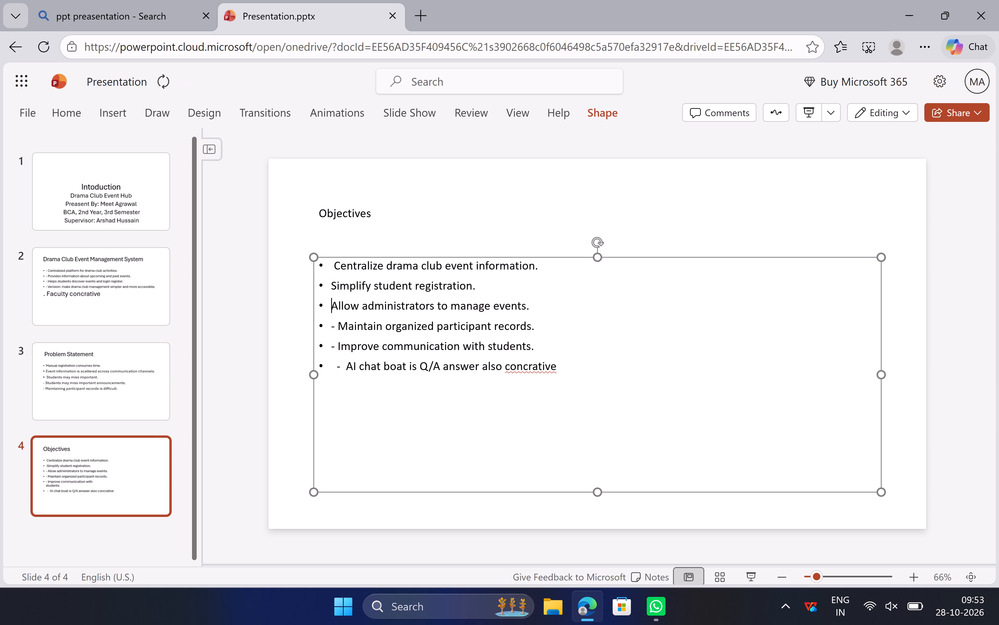
Remove the leading hyphens from the last three Objectives bullets, including the extra spacing before "AI chat boat".
left_click(335, 326)
key("BackSpace")
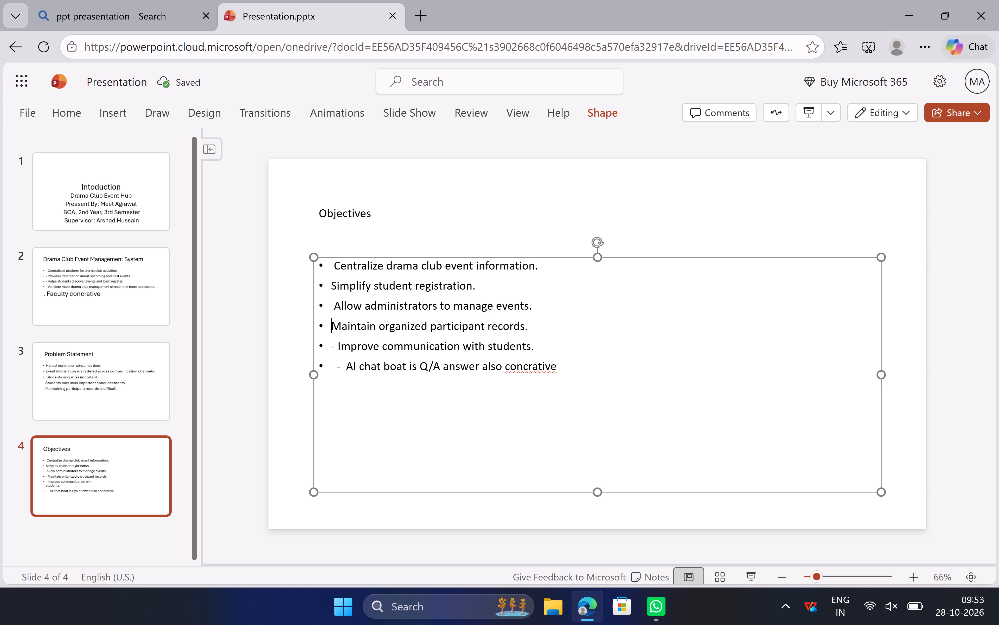
left_click(335, 347)
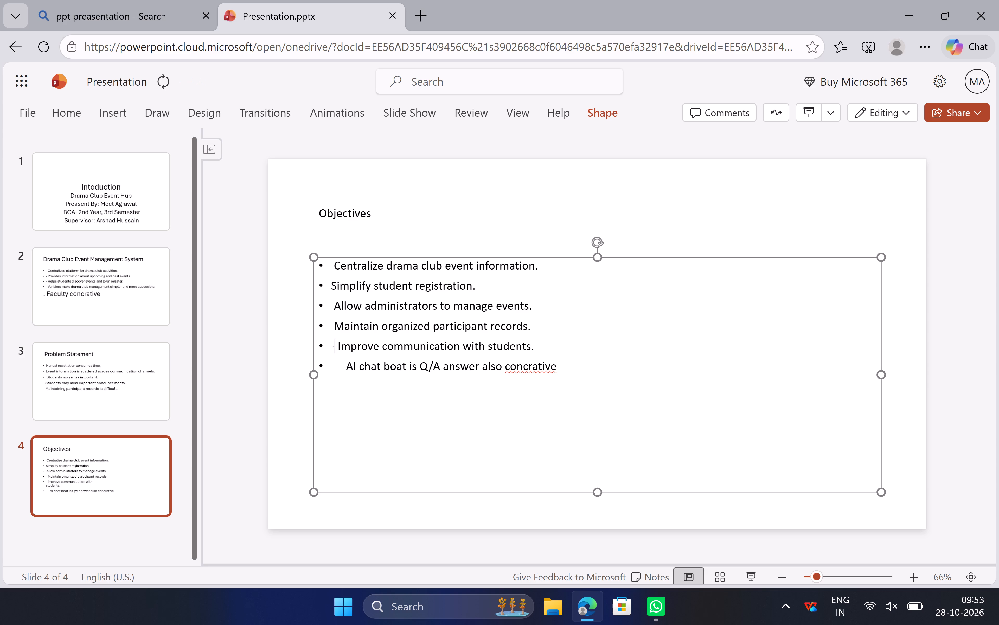
key("BackSpace")
left_click(343, 370)
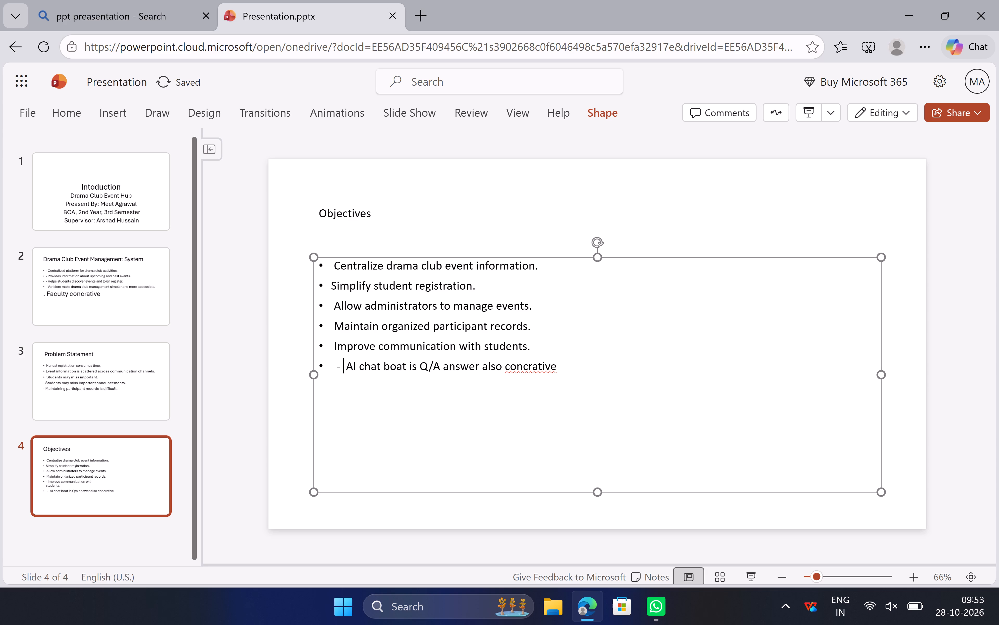
key("BackSpace")
key("BackSpace")
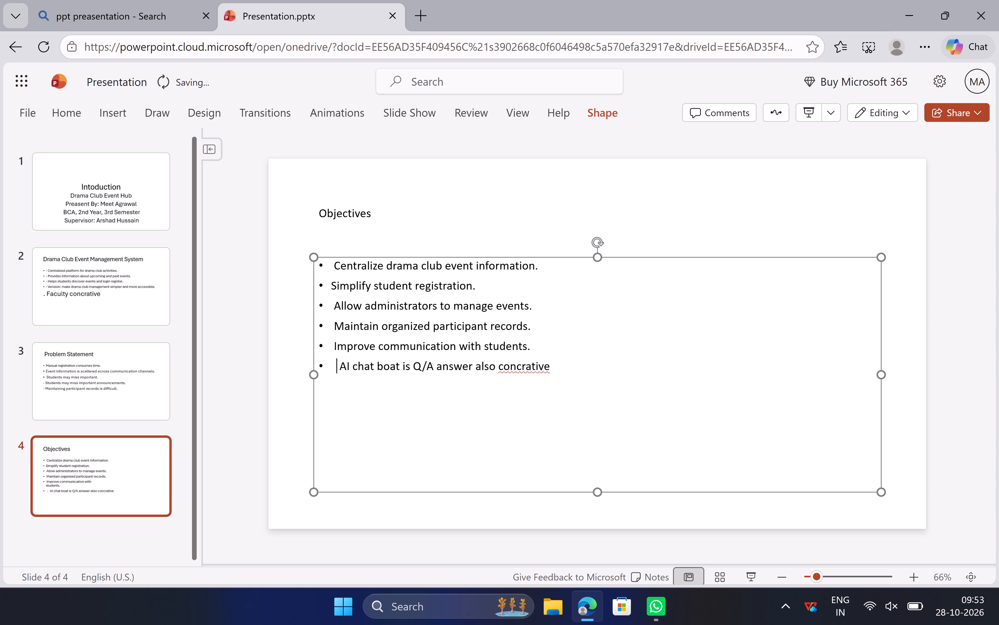
key("BackSpace")
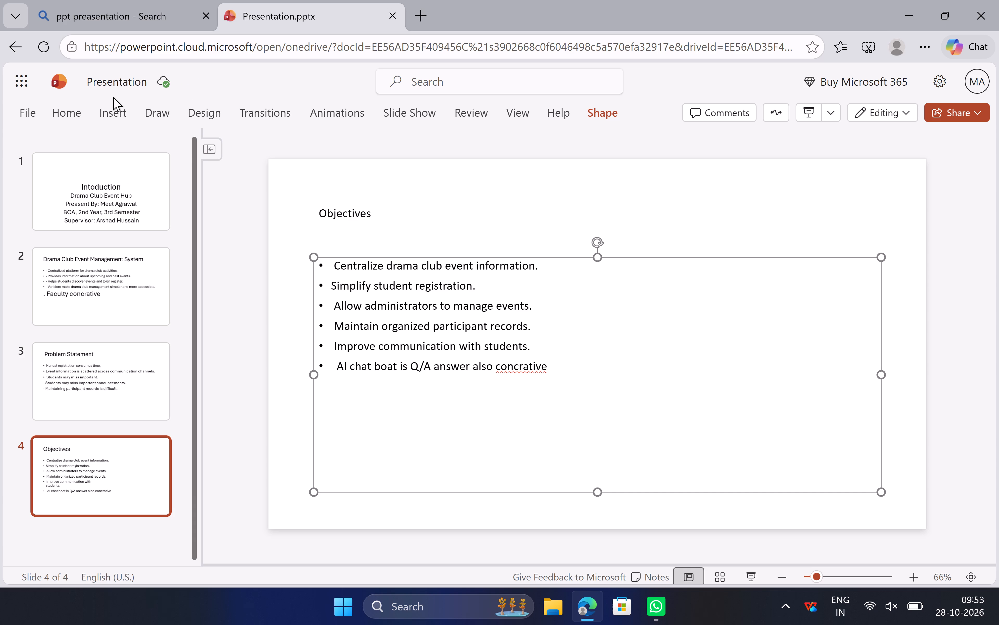
Add a new fifth slide after the Objectives slide and open its title placeholder for text entry.
left_click(139, 137)
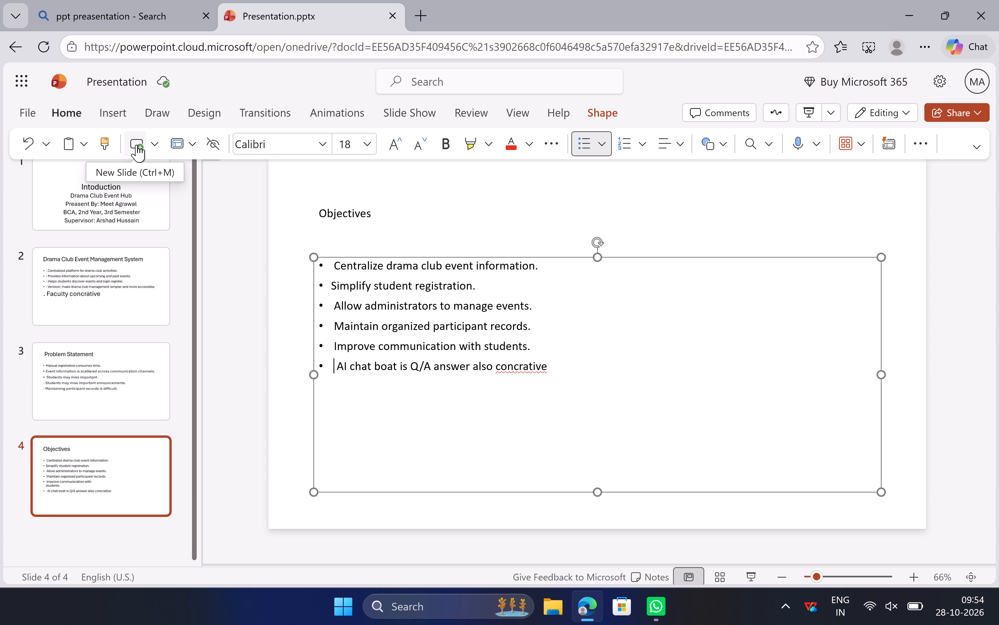
left_click(138, 143)
left_click(576, 240)
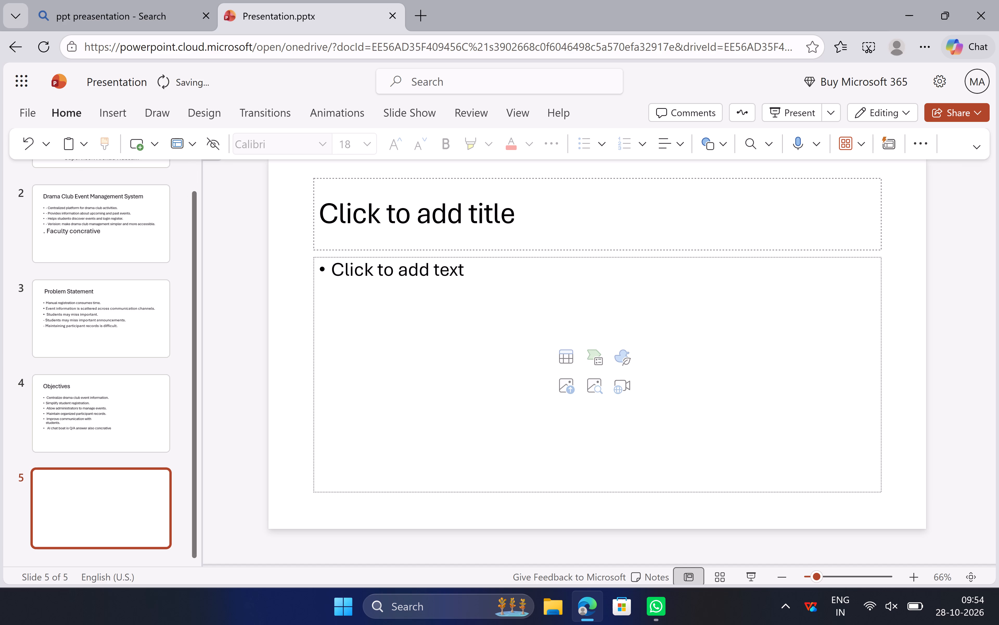
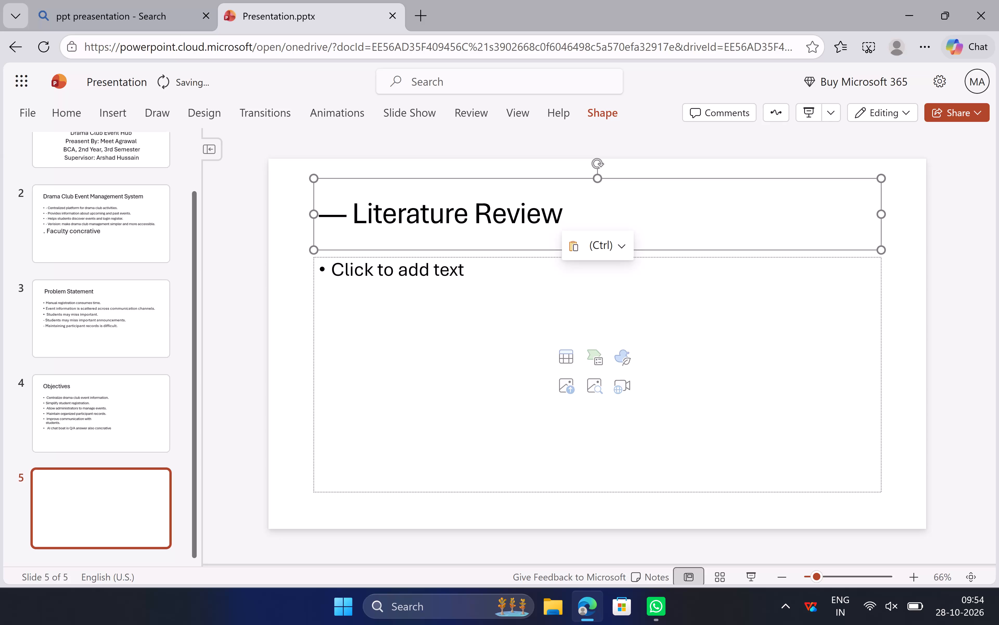
Remove the leading dash and space from the fifth slide's title so it reads "Literature Review".
key("Left")
key("Left")
key("Left")
key("Left")
key("Left")
key("Left")
key("Left")
key("Left")
key("Left")
key("Left")
key("Left")
key("Left")
key("Left")
key("Left")
key("Left")
key("Left")
key("Left")
key("BackSpace")
key("BackSpace")
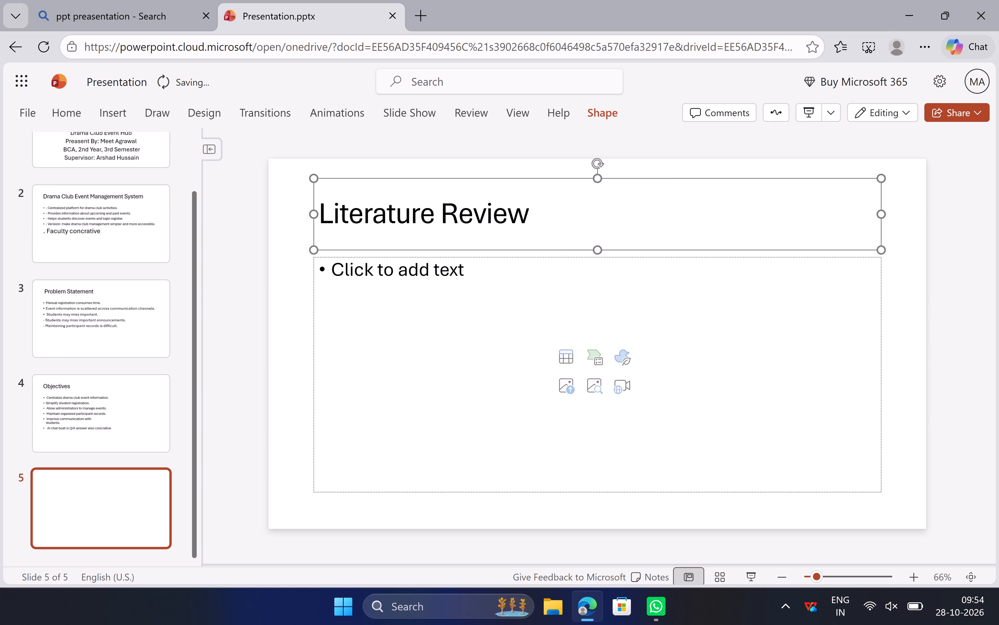
Place the cursor in the Literature Review slide's empty body placeholder and open its font size choices.
left_click(504, 293)
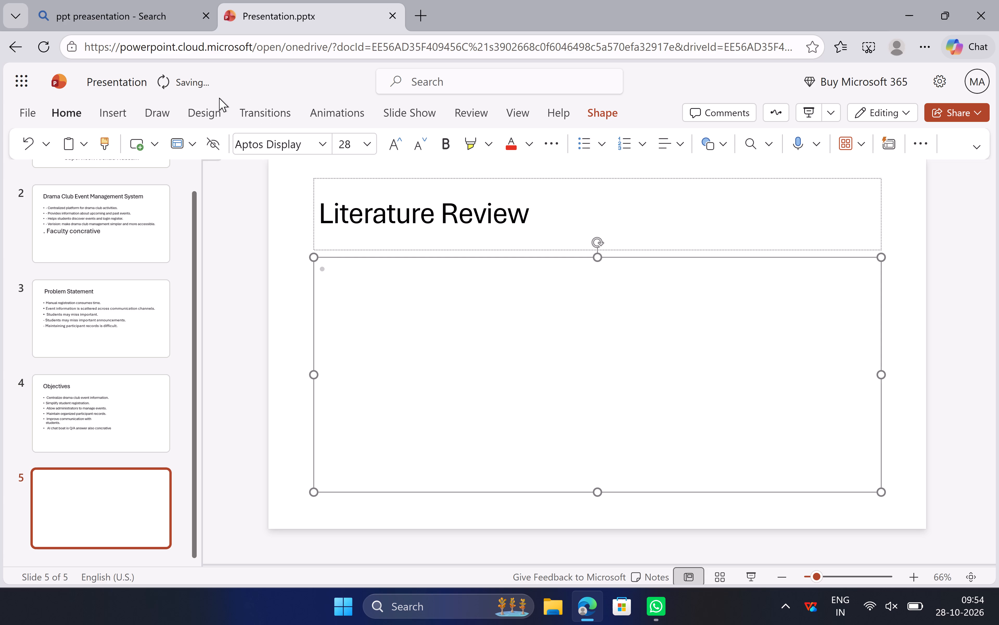
left_click(369, 147)
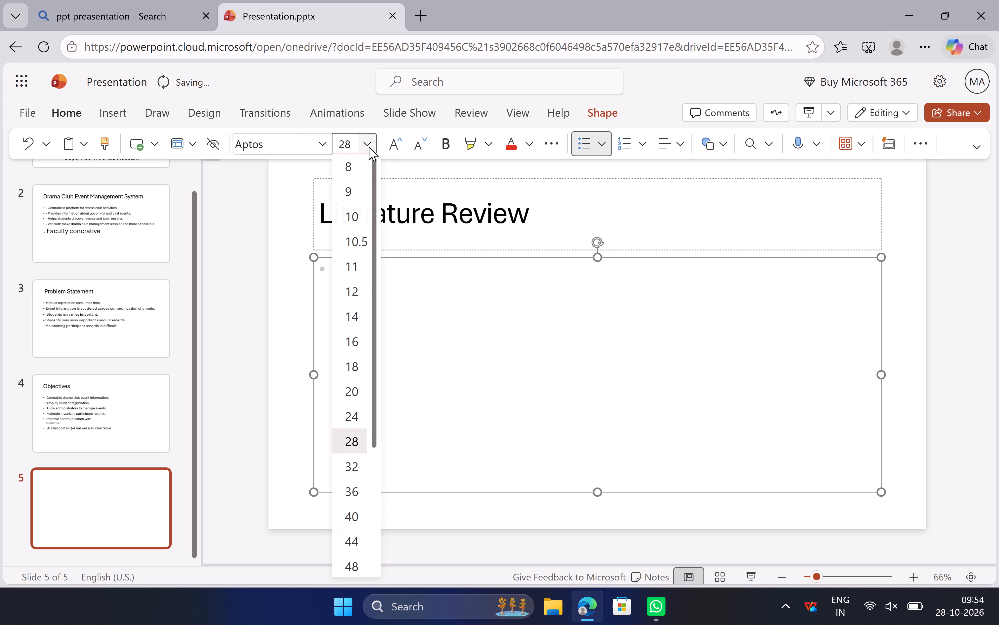
left_click(364, 577)
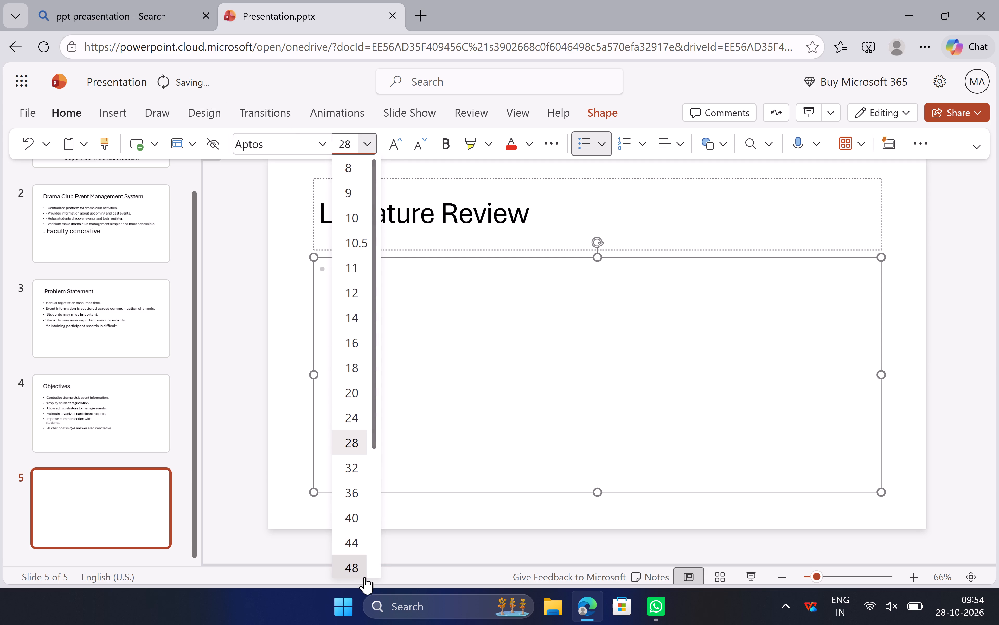
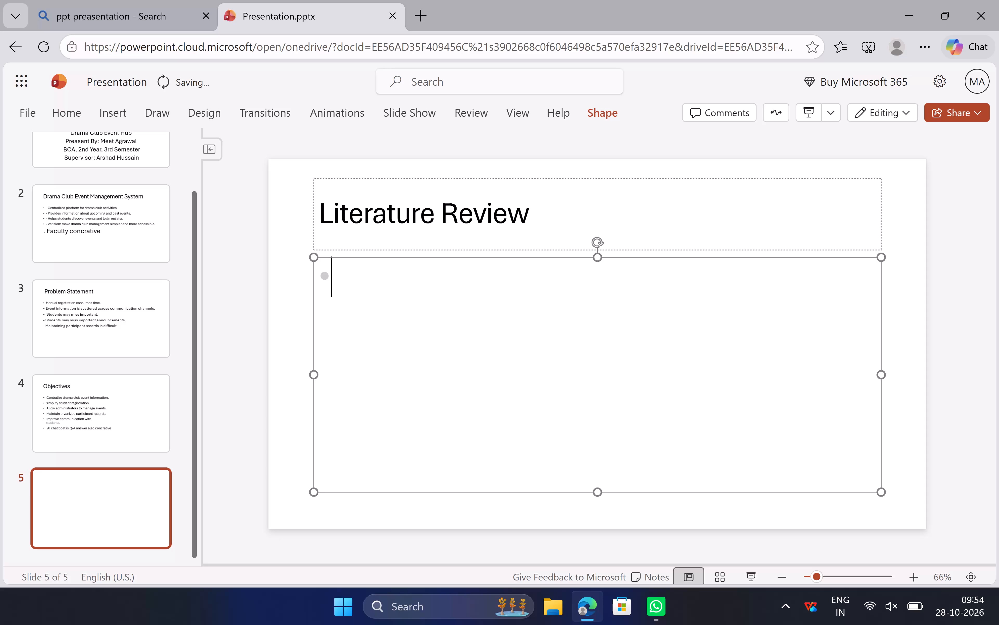
Paste the copied bullets, from "Existing approach Limitation" to "General platforms Not drama-club-specific", into the Literature Review body and remove the trailing empty bullet.
key("ctrl+v")
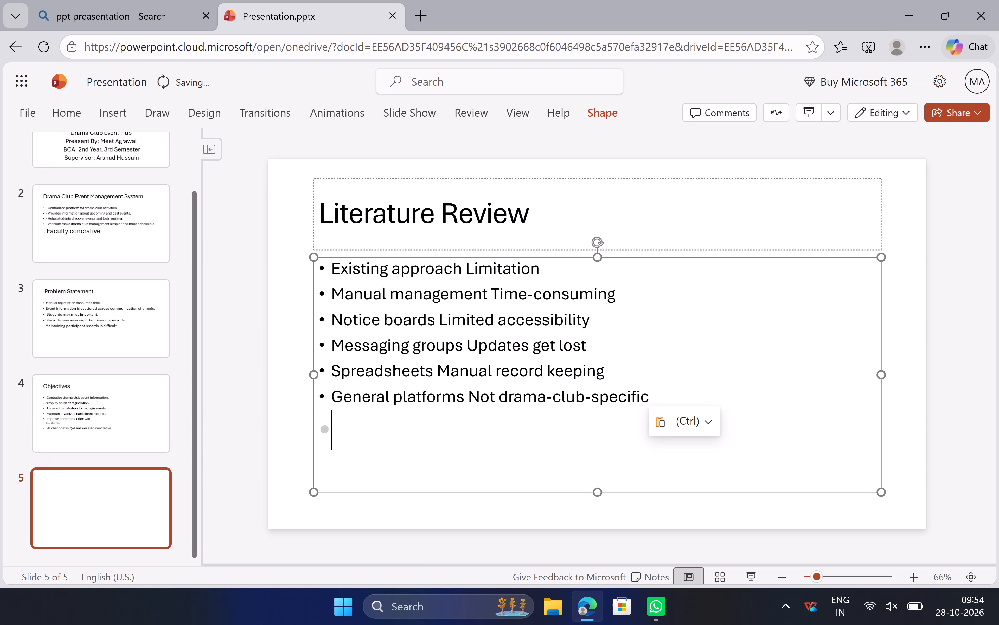
key("BackSpace")
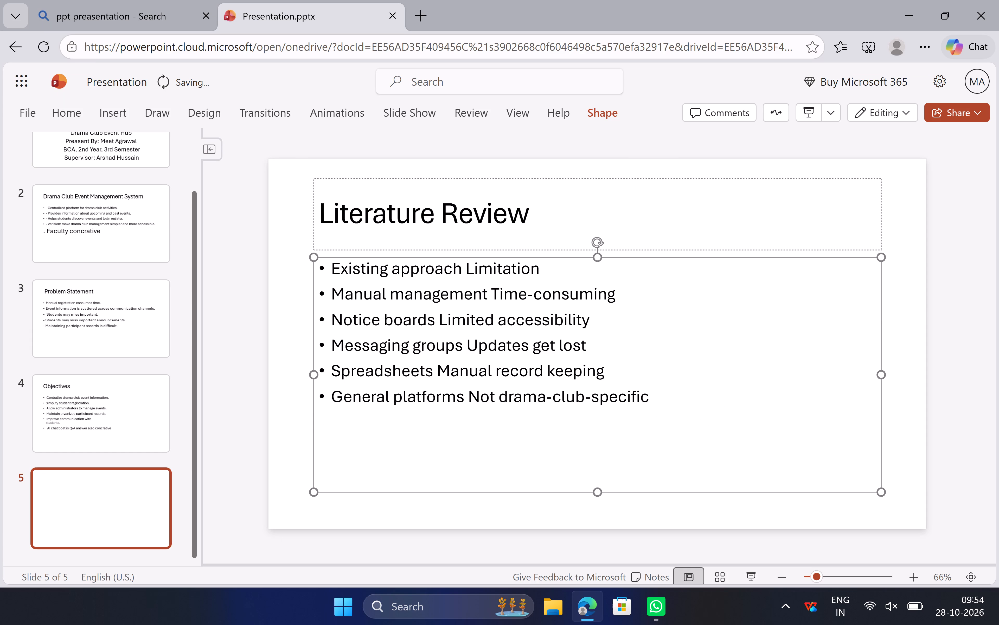
Add a full stop at the end of each of the six bullets in the Literature Review slide's body.
left_click(652, 404)
key("period")
left_click(623, 377)
key("period")
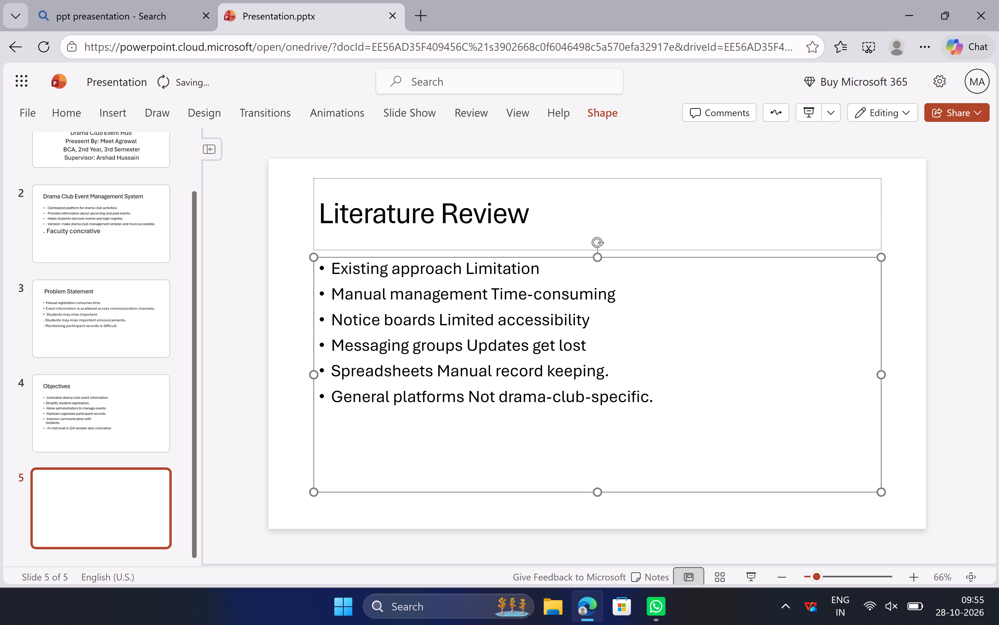
left_click(591, 347)
key("period")
left_click(594, 326)
key("period")
left_click(628, 295)
key("period")
left_click(539, 271)
key("period")
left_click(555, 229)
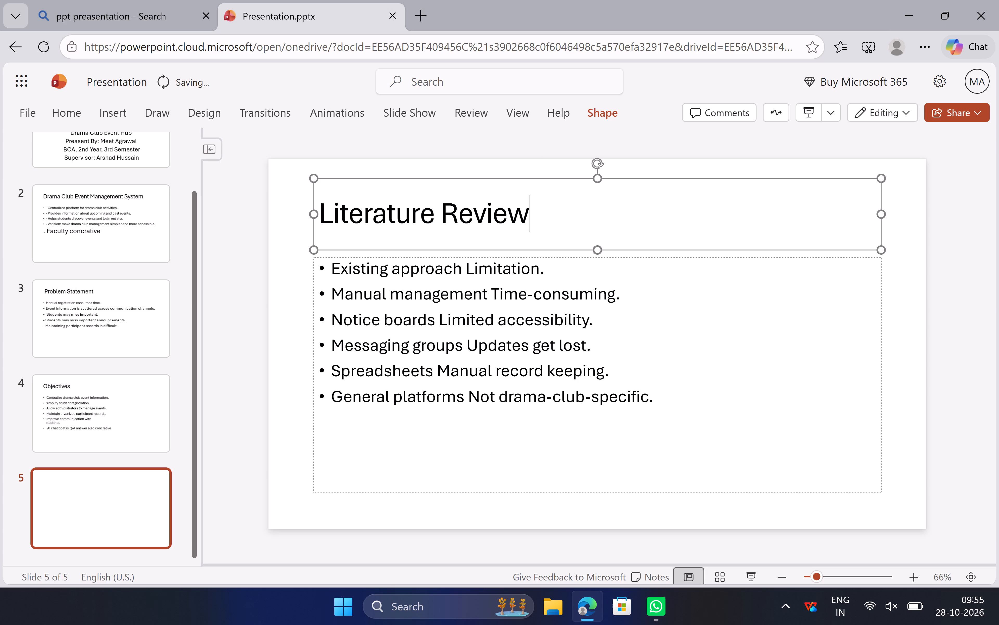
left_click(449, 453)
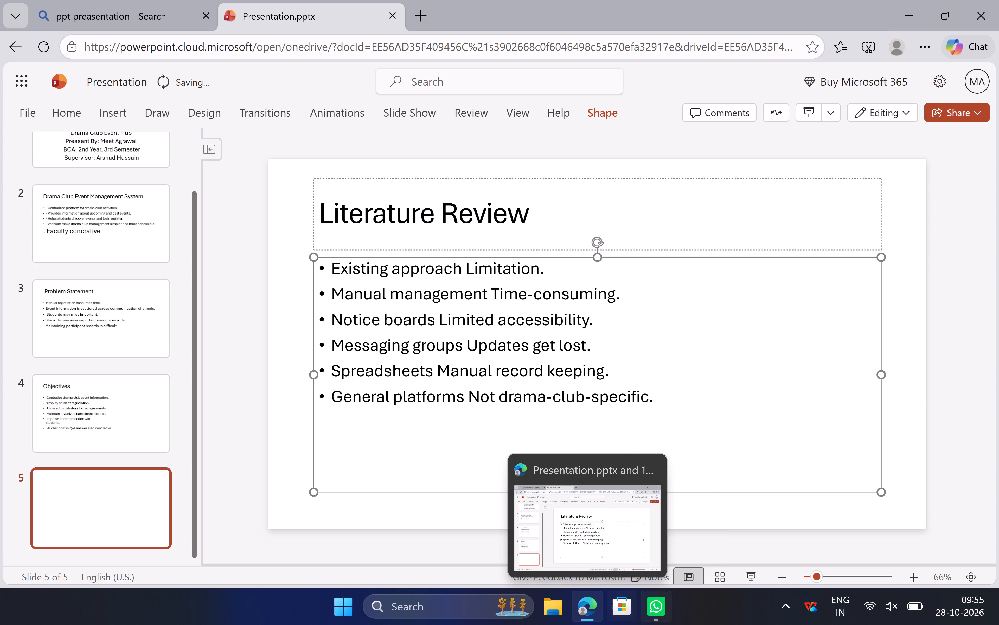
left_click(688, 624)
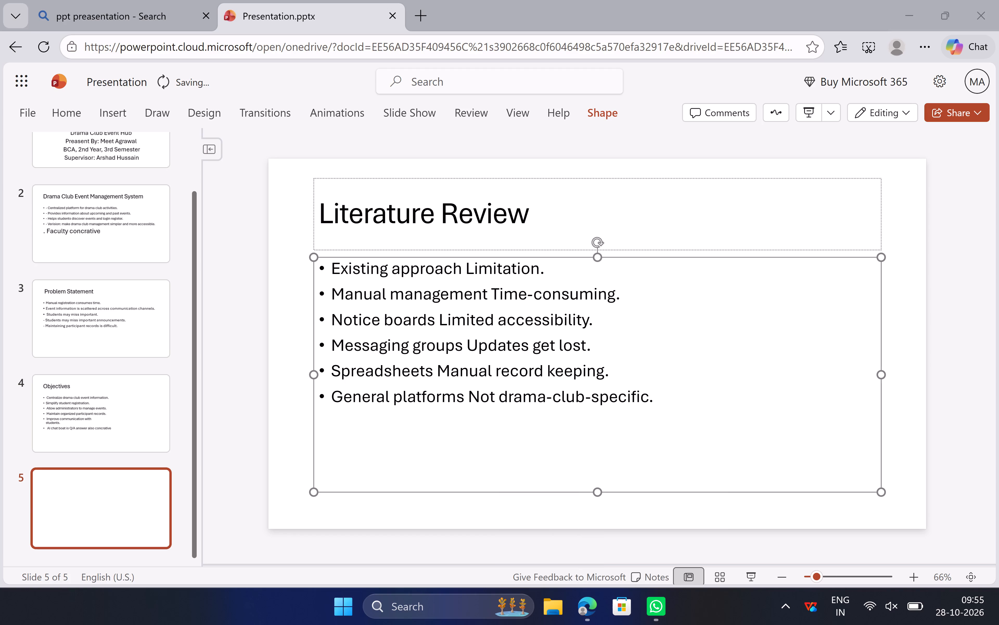
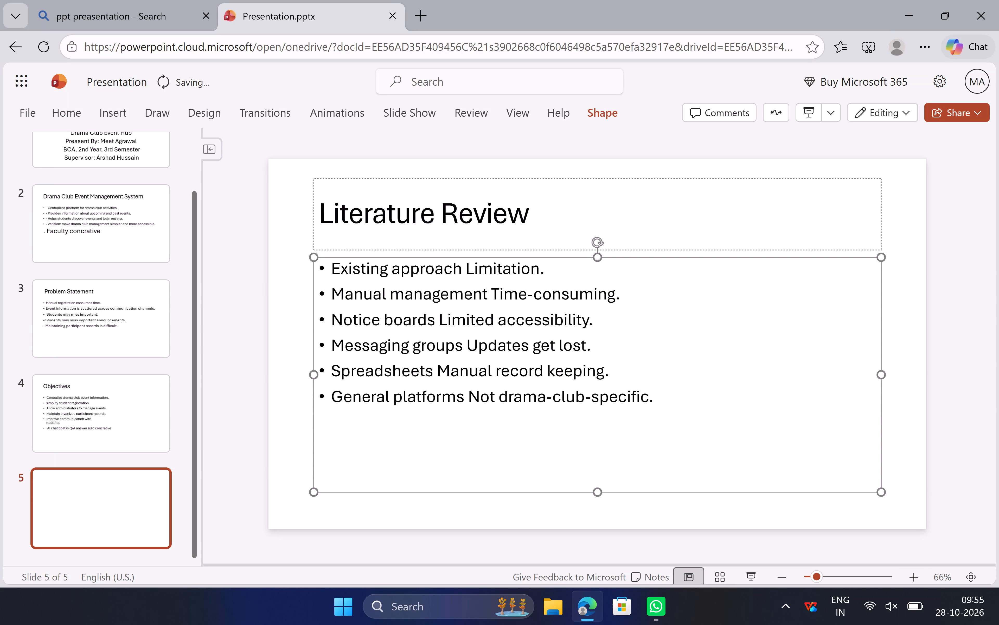
Add a new line reading ". General" below the last bullet in the Literature Review body.
left_click(366, 462)
key("period")
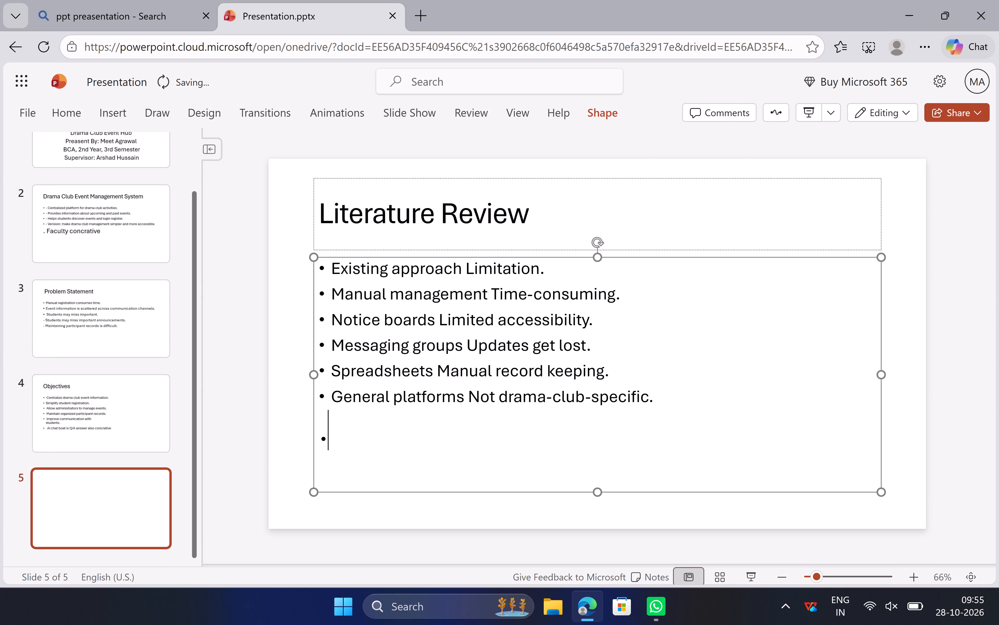
left_click(360, 454)
key("space")
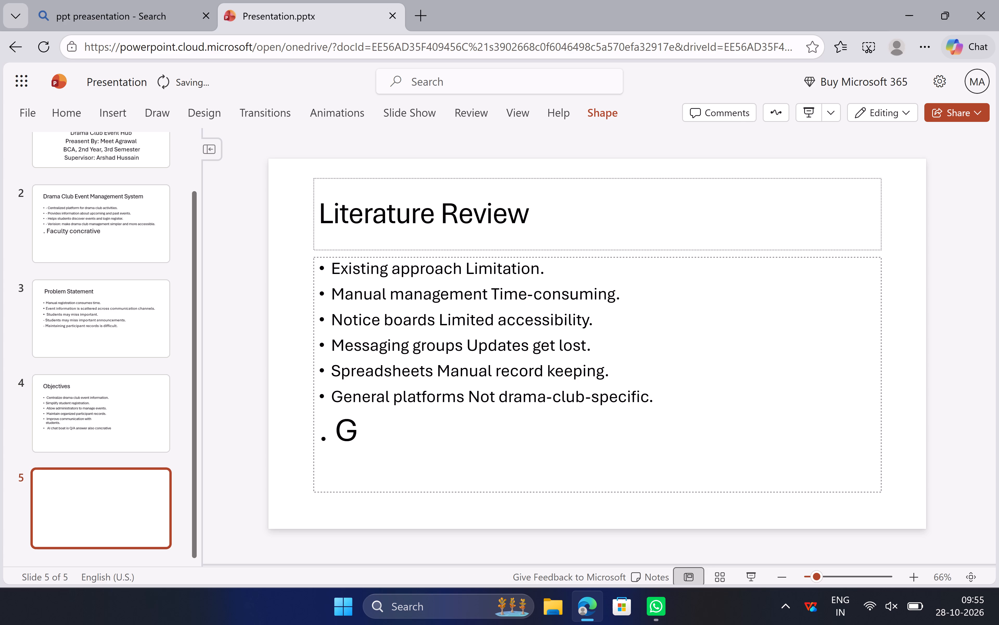
key("e")
key("n")
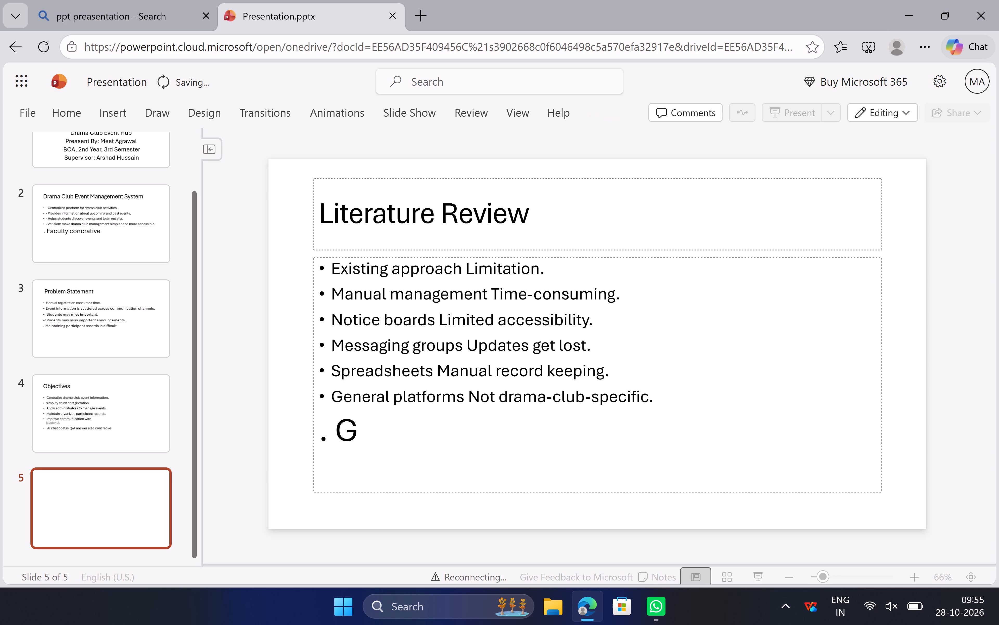
type("era")
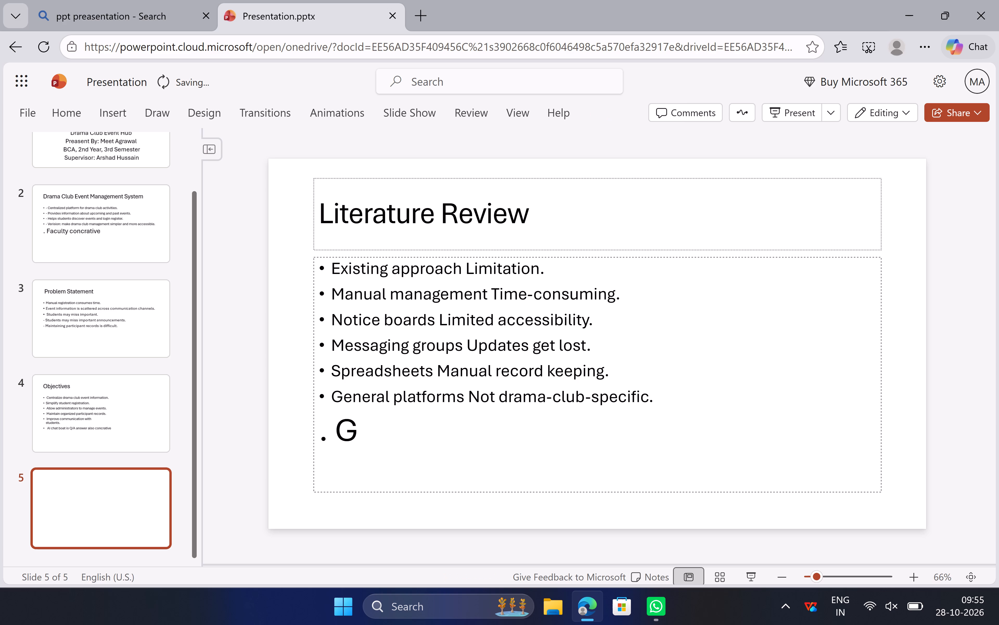
left_click(365, 439)
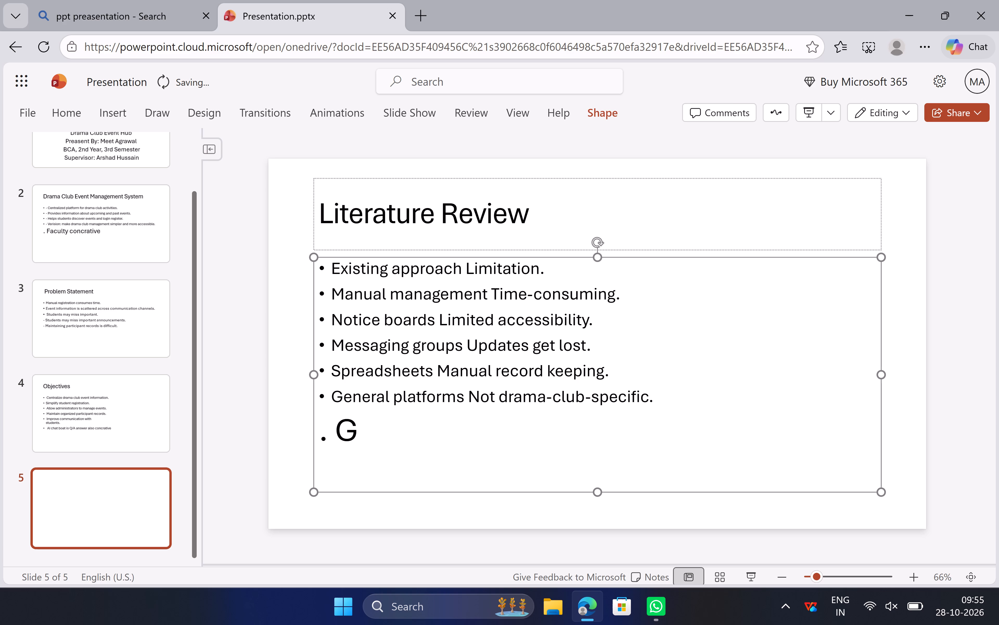
key("e")
type("ne")
type("ra")
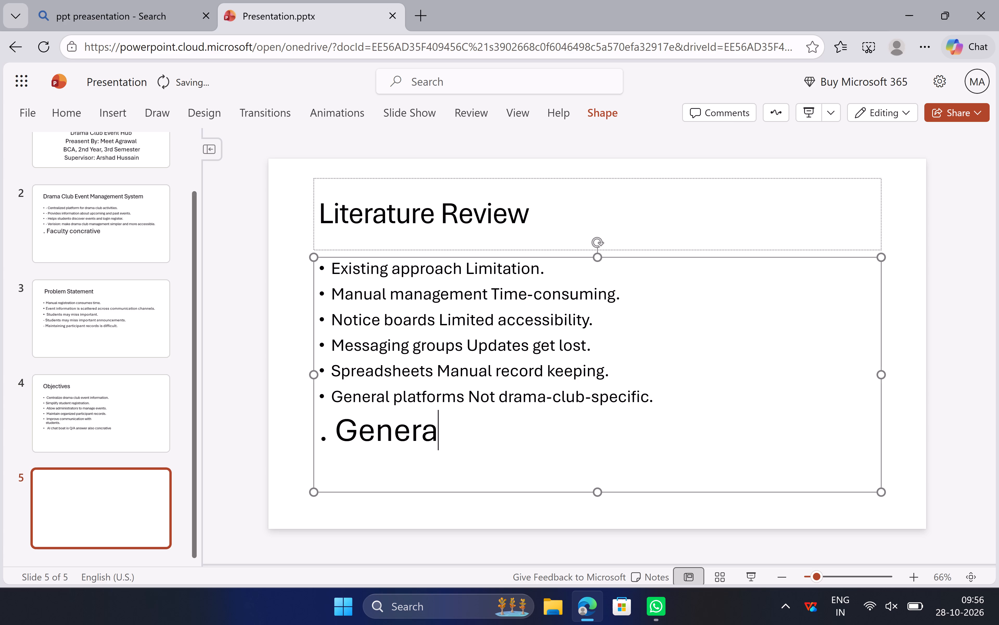
key("l")
key("space")
Replace "Not" with "Note" before "drama-club-specific" in the General platforms bullet.
left_click(498, 397)
key("BackSpace")
key("BackSpace")
key("BackSpace")
key("BackSpace")
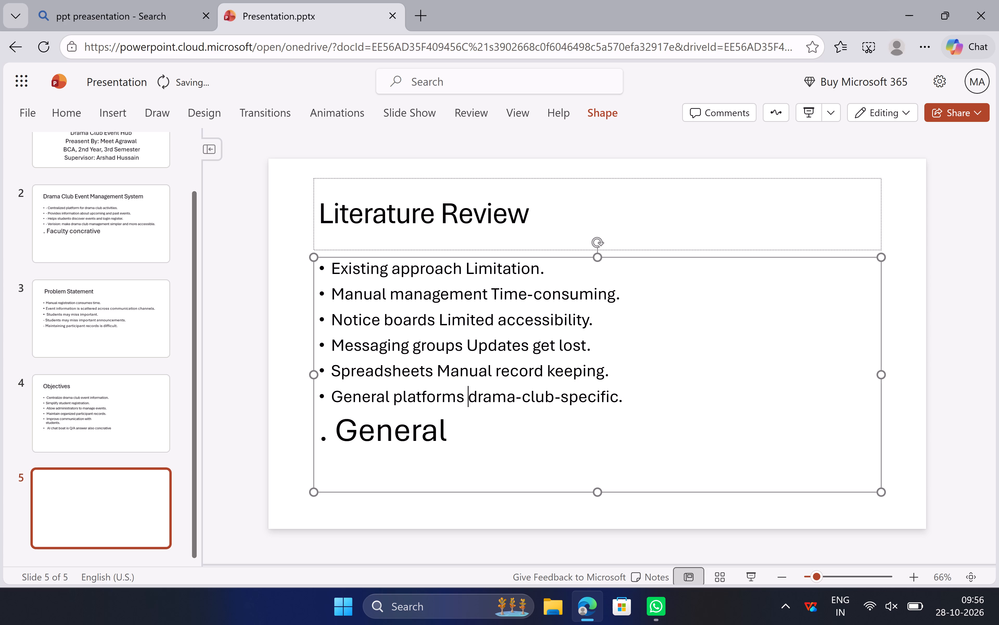
key("n")
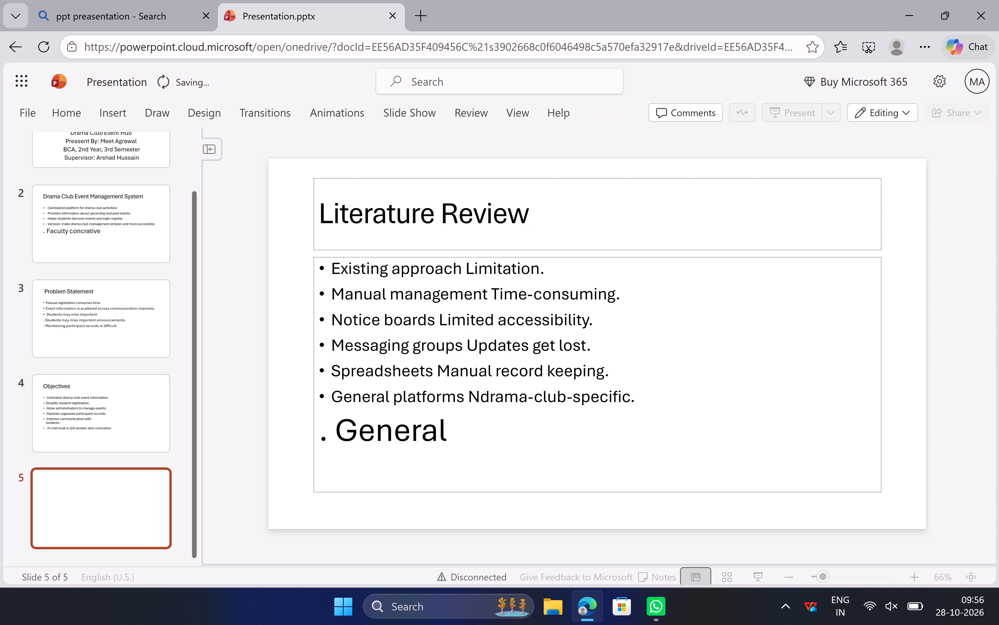
left_click(478, 399)
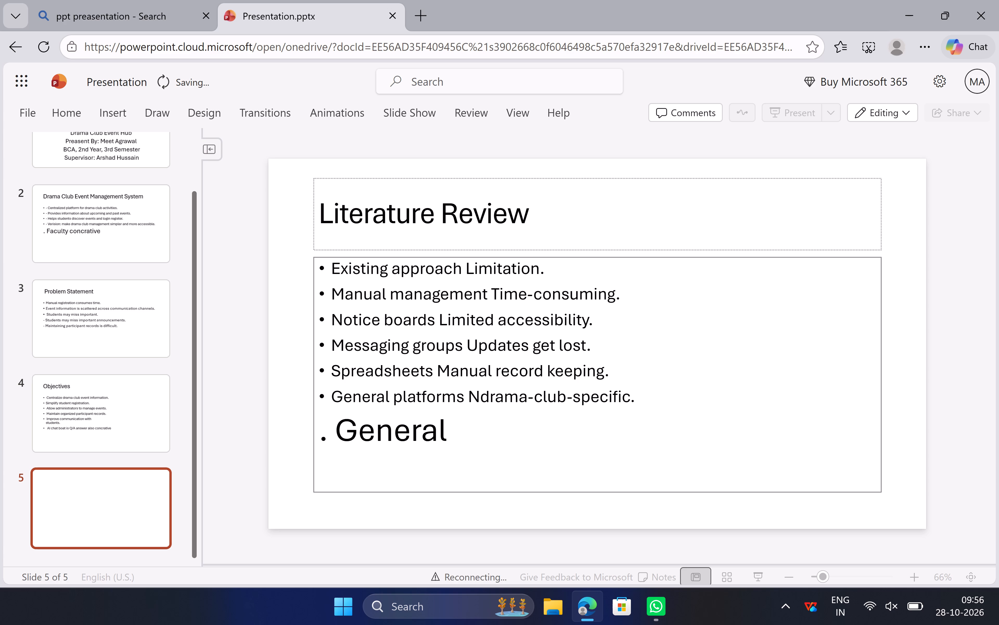
left_click(479, 398)
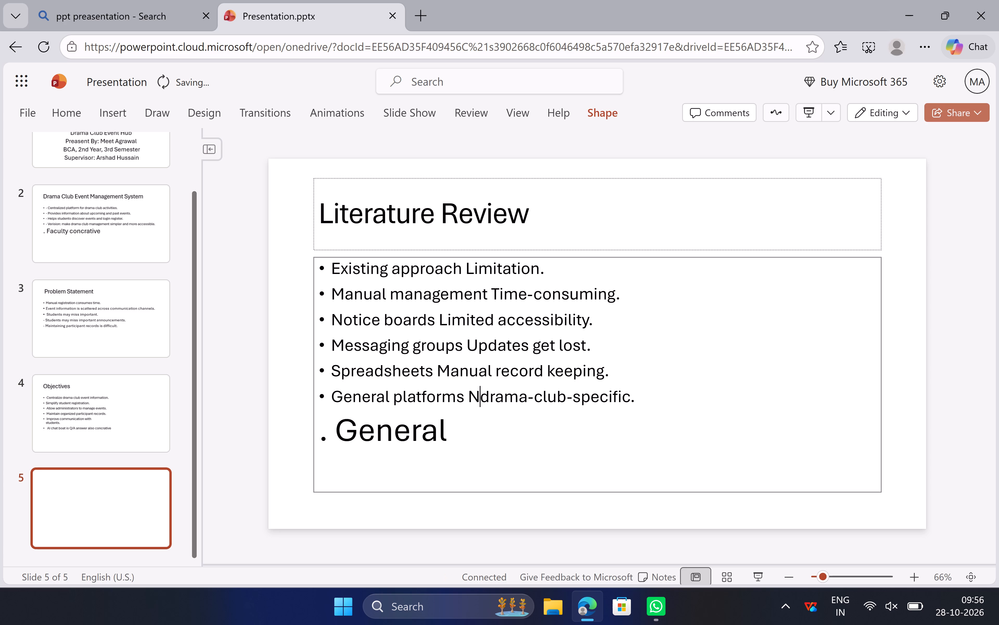
key("o")
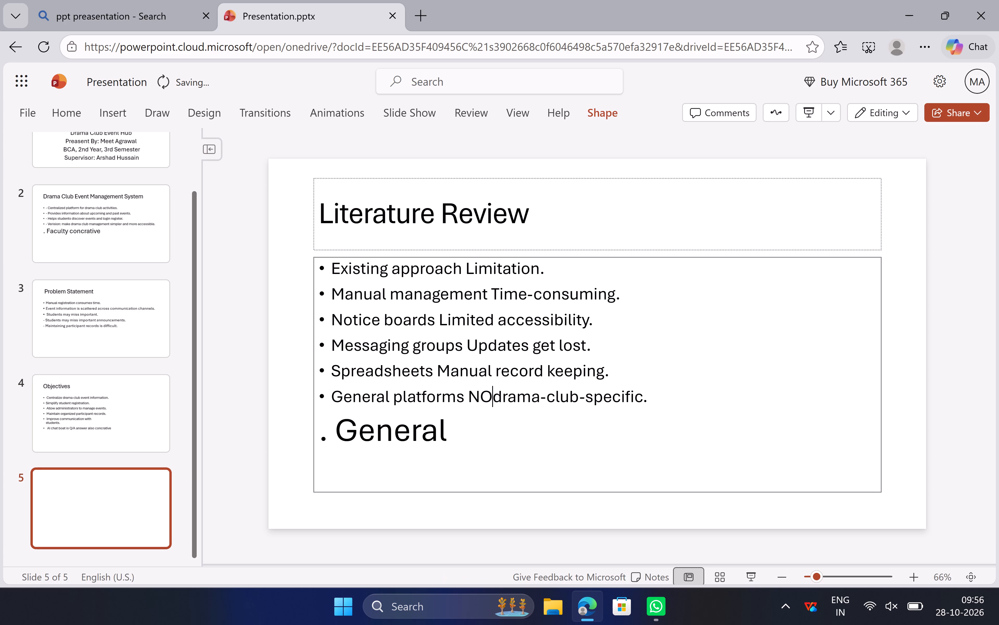
key("BackSpace")
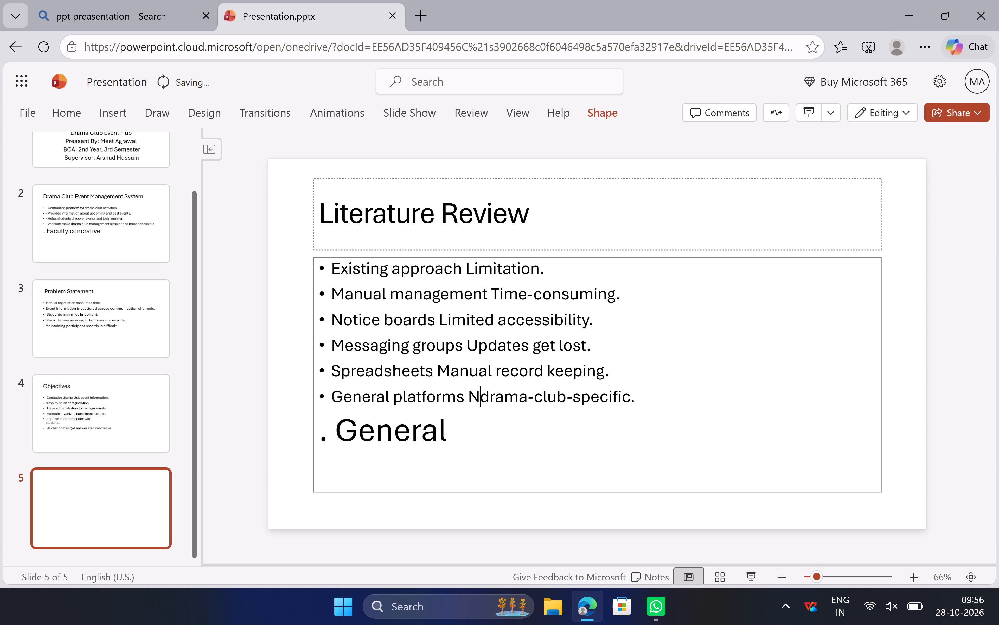
type("ote")
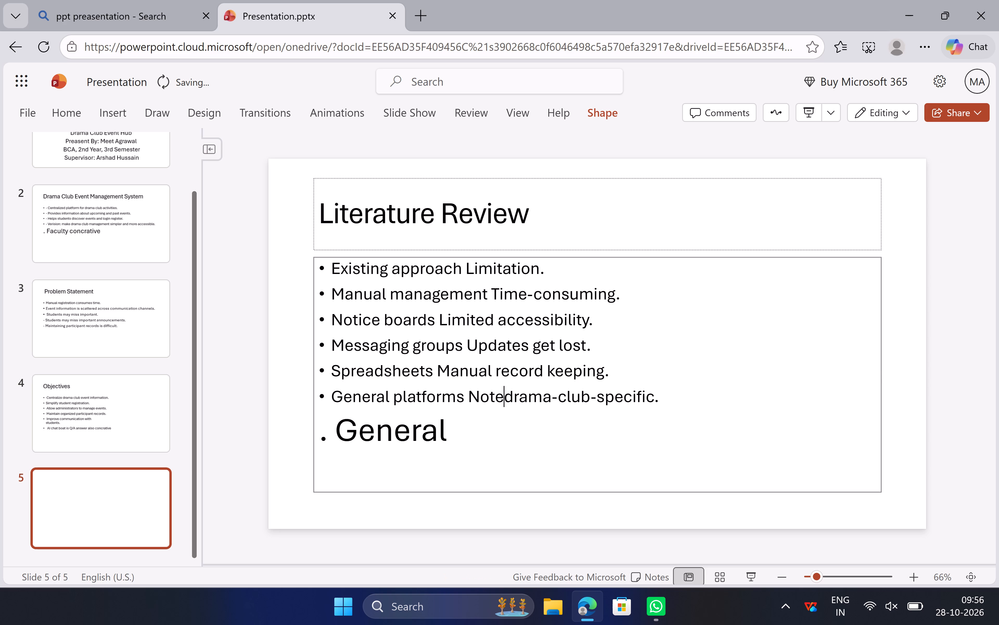
key("space")
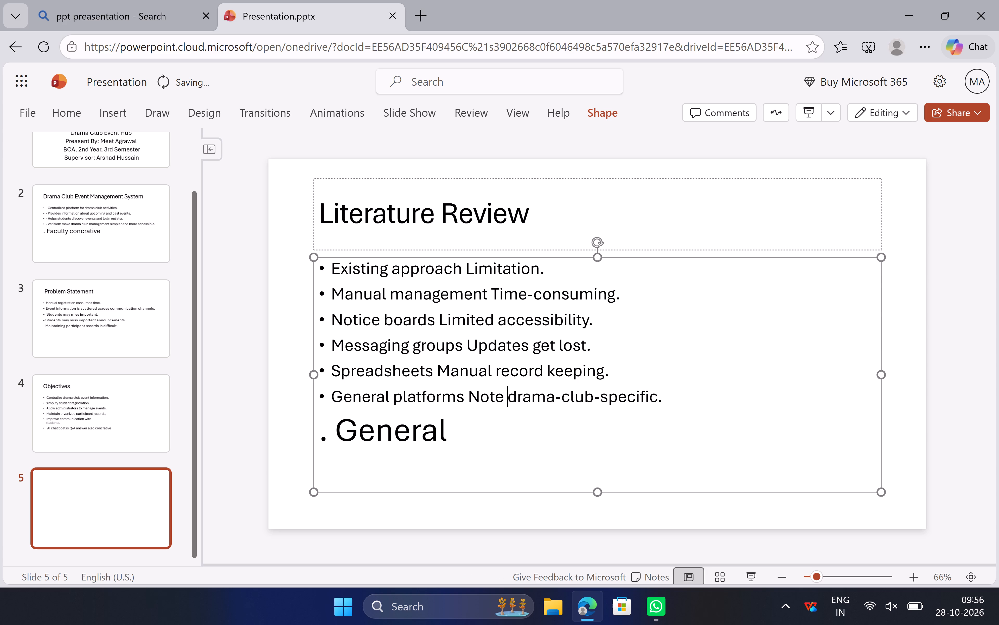
Replace "General" on the last line of the Literature Review body with "Yes Work deama club specific", keeping the leading full stop.
left_click(454, 424)
key("BackSpace")
key("BackSpace")
key("BackSpace")
key("BackSpace")
key("BackSpace")
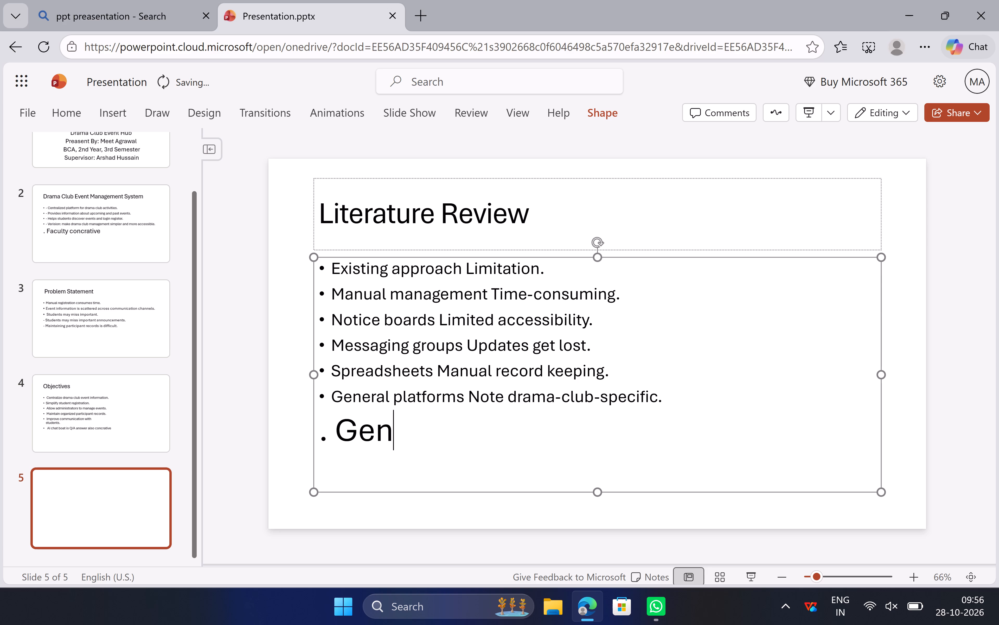
key("BackSpace")
key("BackSpace")
key("BackSpace")
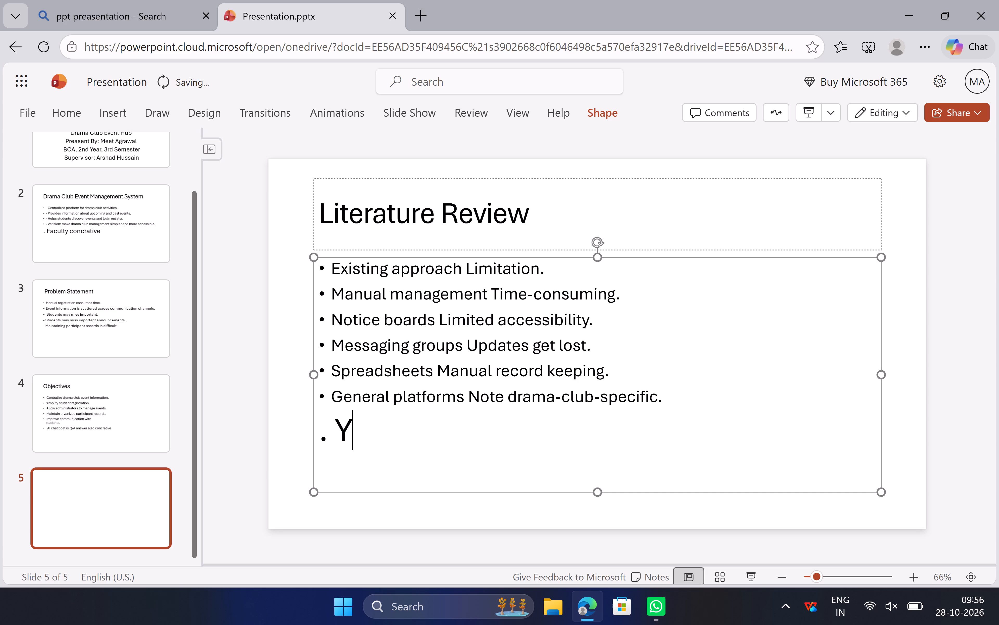
key("e")
type("s")
key("space")
key("o")
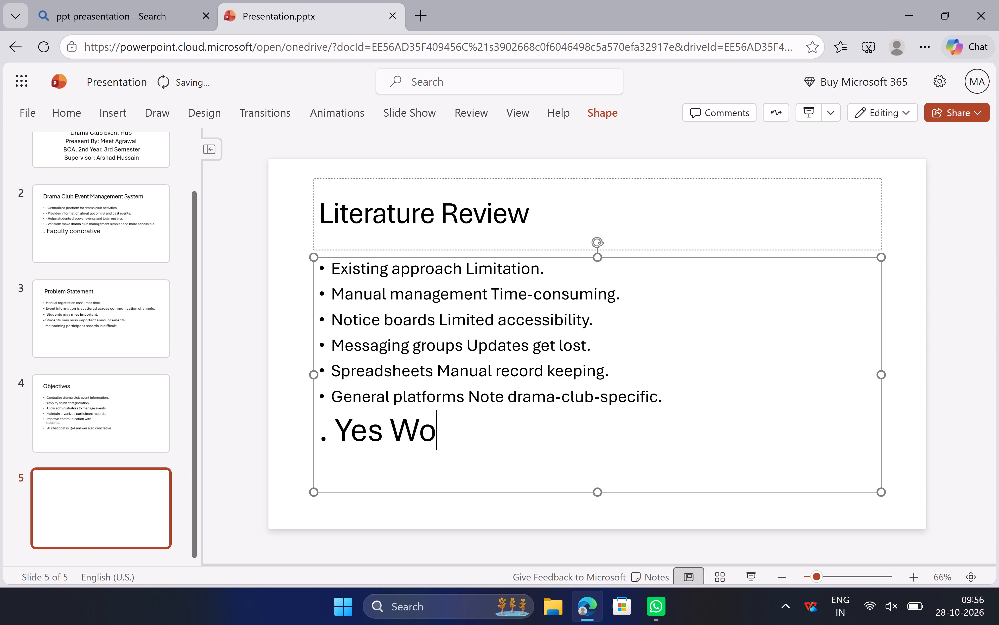
type("rf")
key("space")
key("BackSpace")
key("BackSpace")
type("k")
key("space")
key("d")
type("ea")
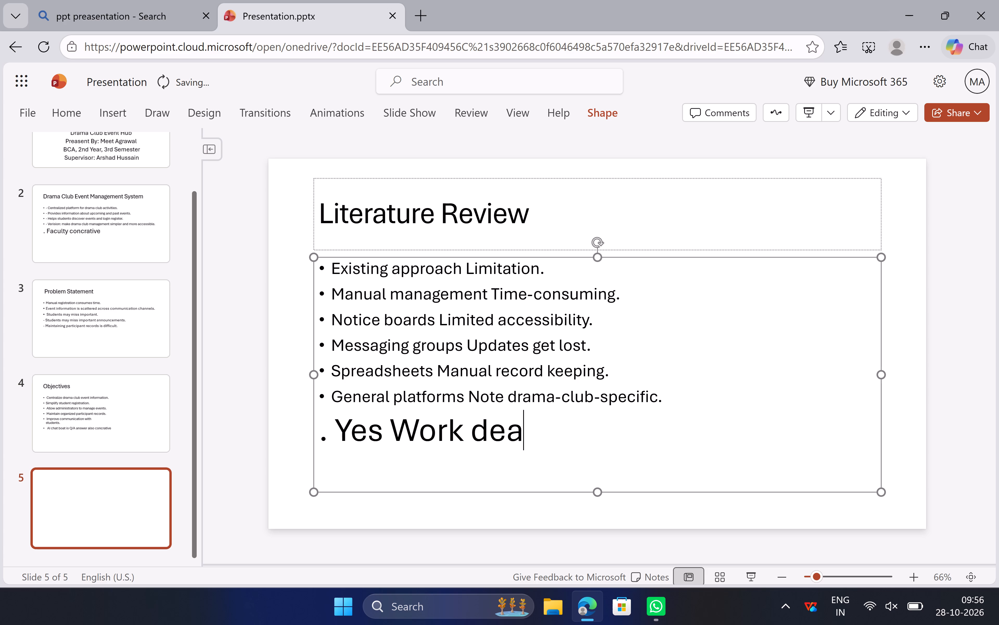
type("ma")
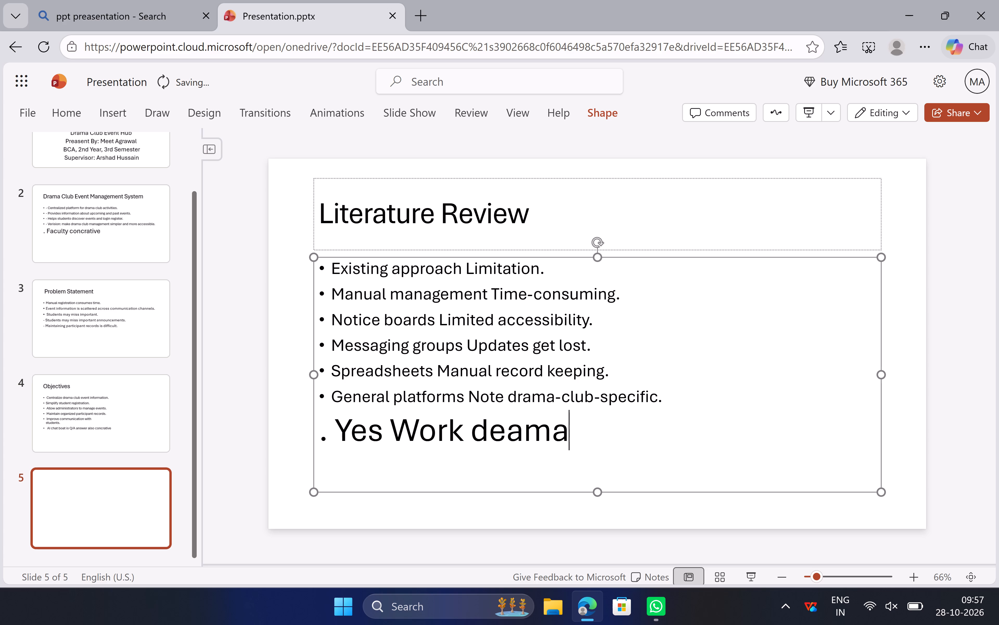
key("space")
key("c")
key("l")
key("u")
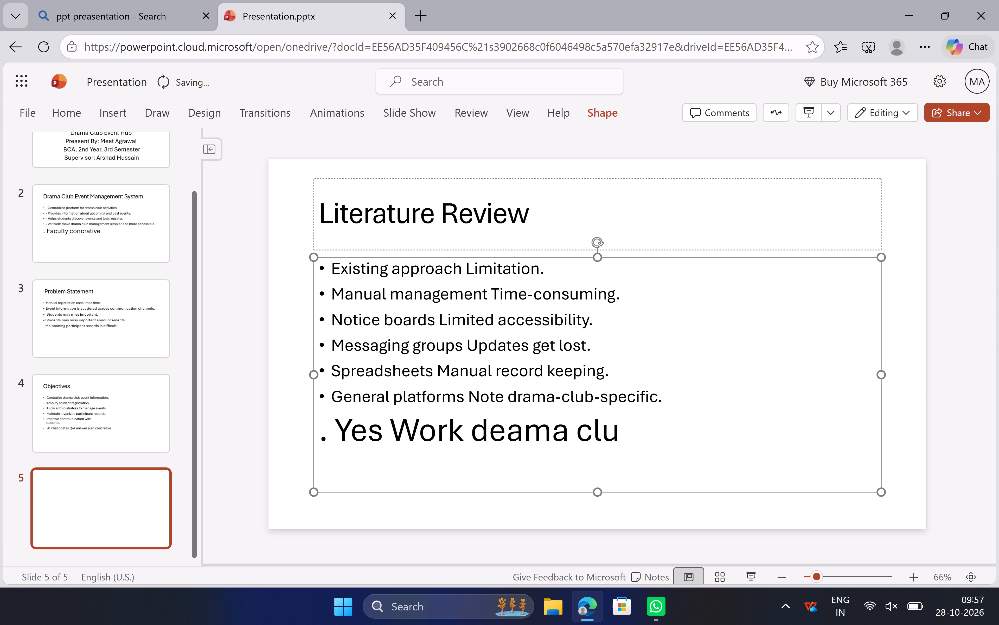
type("b")
key("space")
type("se")
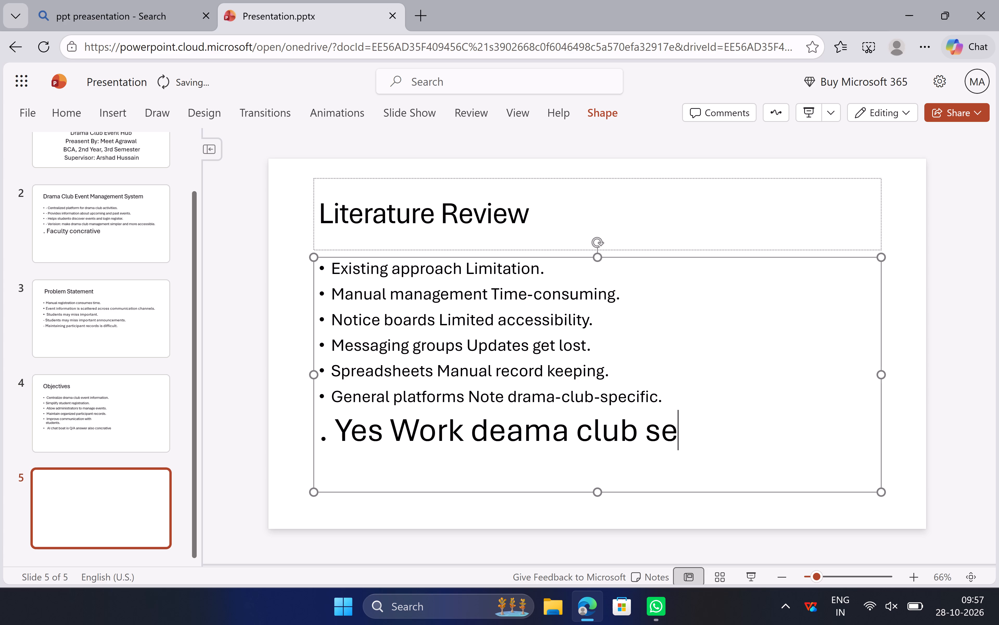
key("BackSpace")
key("p")
type("ec")
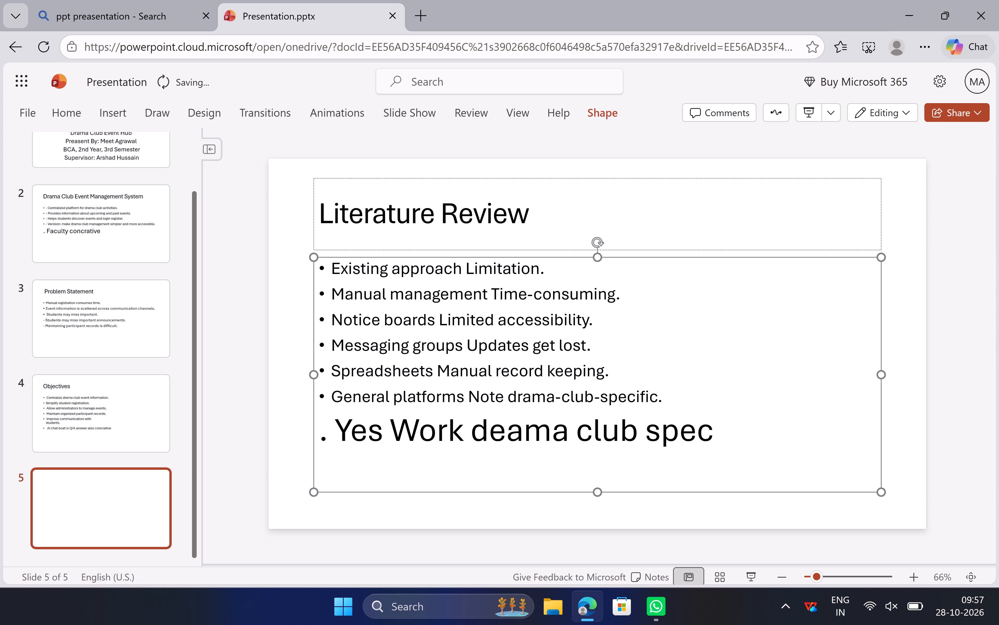
key("i")
type("fi")
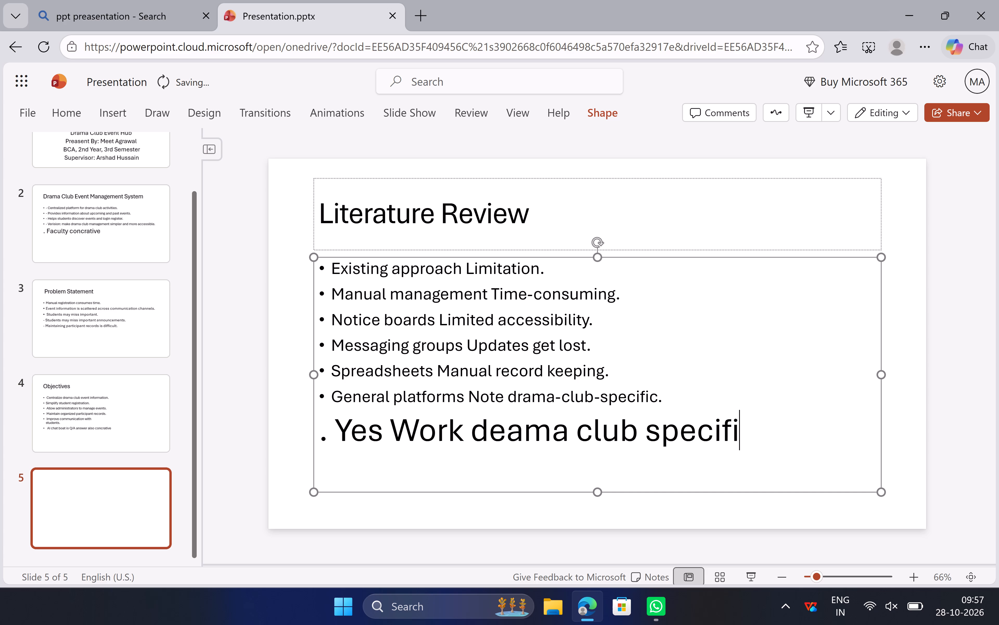
key("c")
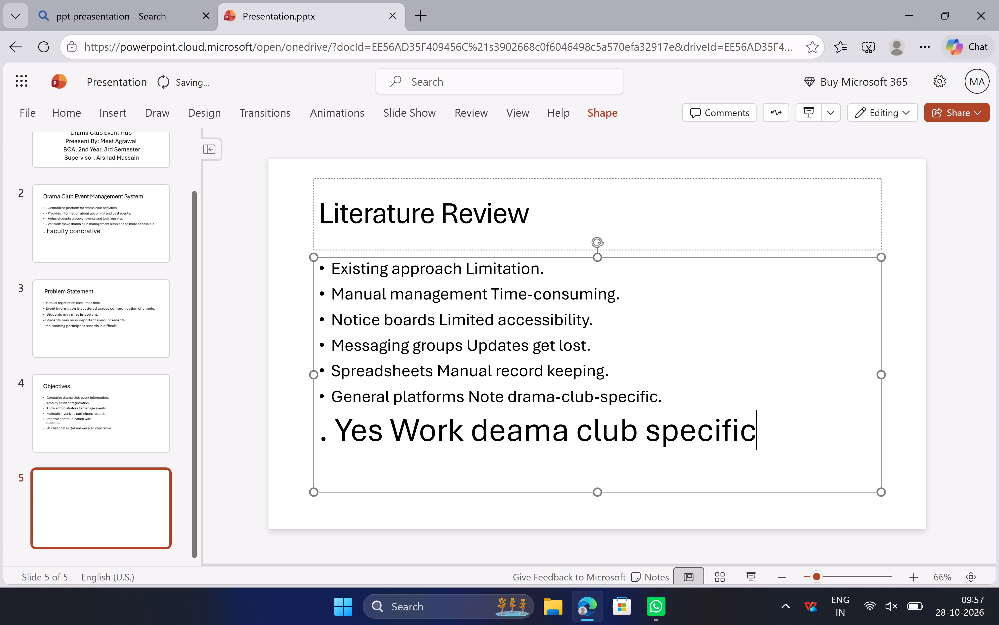